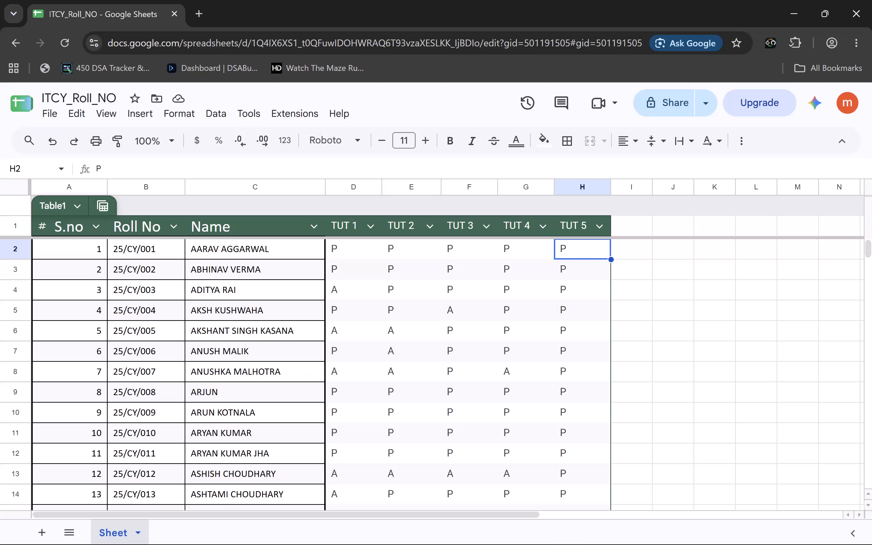
Clear the TUT 5 attendance column by emptying its first entry and filling the blank down past the last student.
{"action": "left_click", "coordinate": [588, 251]}
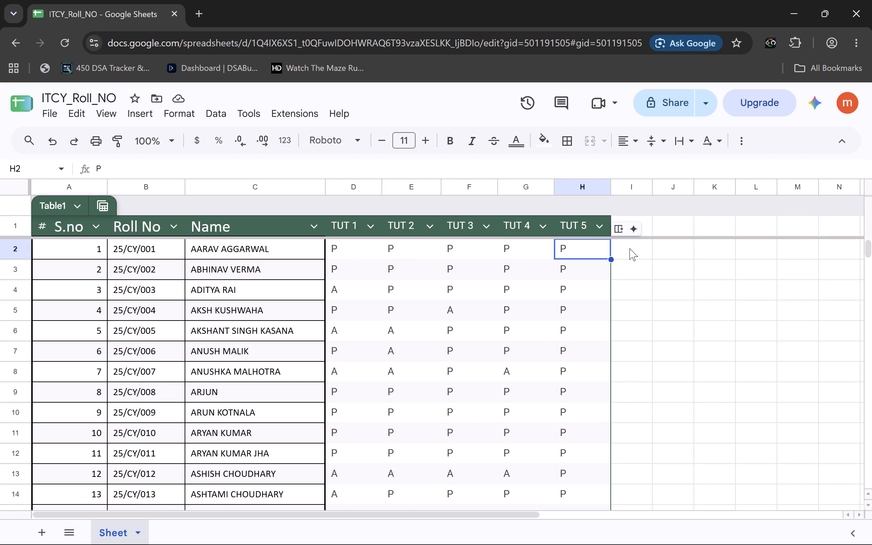
{"action": "left_click", "coordinate": [572, 266]}
{"action": "left_click", "coordinate": [584, 243]}
{"action": "left_click", "coordinate": [578, 249]}
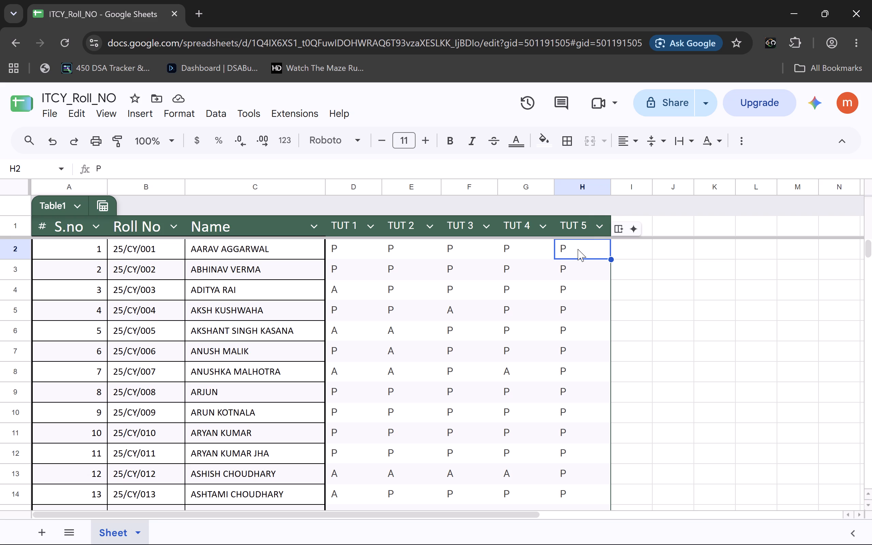
{"action": "key", "text": "BackSpace"}
{"action": "left_click_drag", "start_coordinate": [612, 261], "coordinate": [604, 331]}
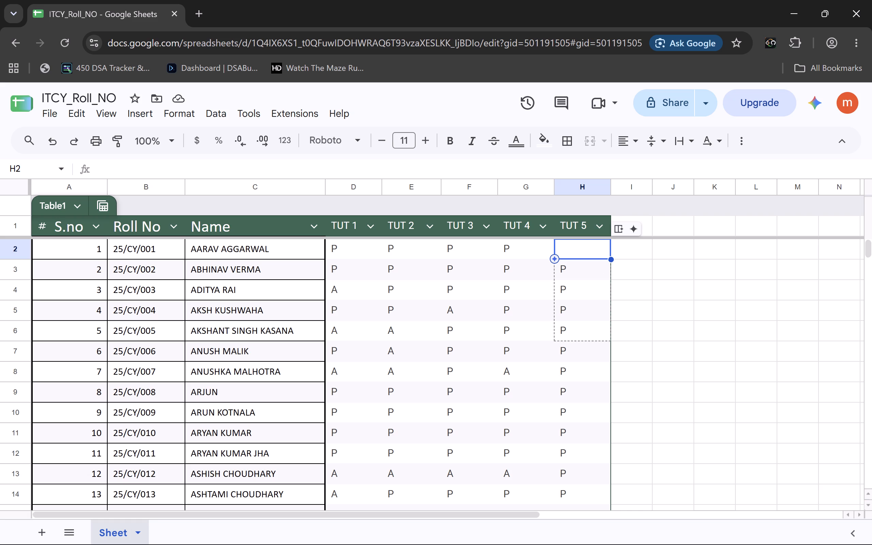
{"action": "left_click_drag", "start_coordinate": [604, 331], "coordinate": [597, 544]}
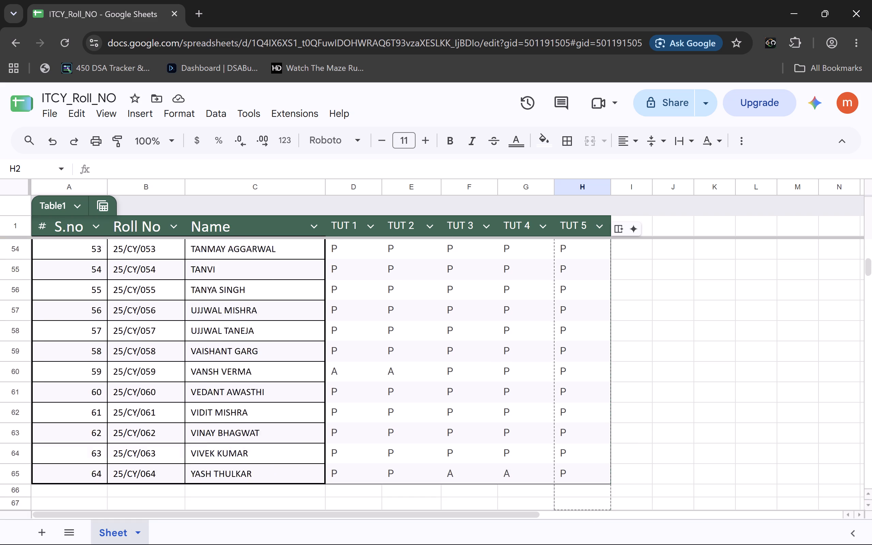
{"action": "left_click_drag", "start_coordinate": [597, 544], "coordinate": [581, 340]}
{"action": "left_click", "coordinate": [702, 299]}
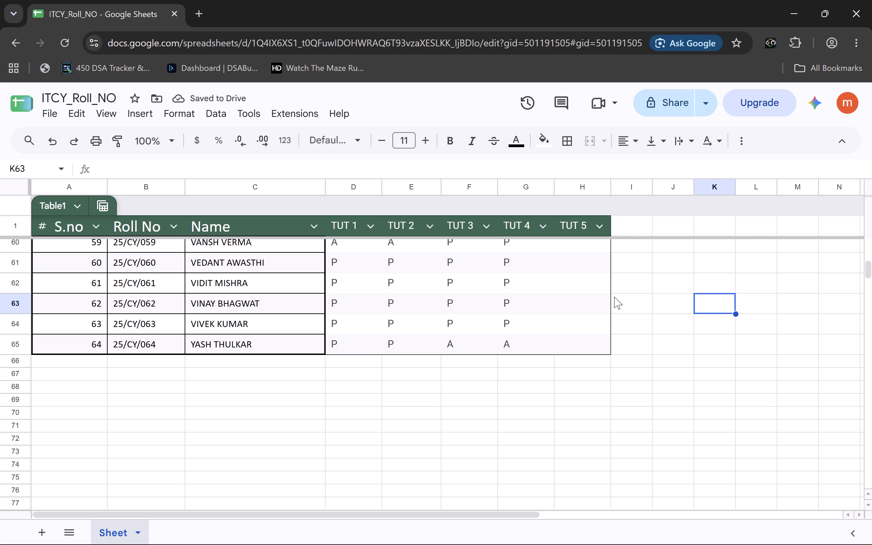
Zoom out and look over the attendance table from the first student row to the last.
{"action": "key", "text": "ctrl+minus"}
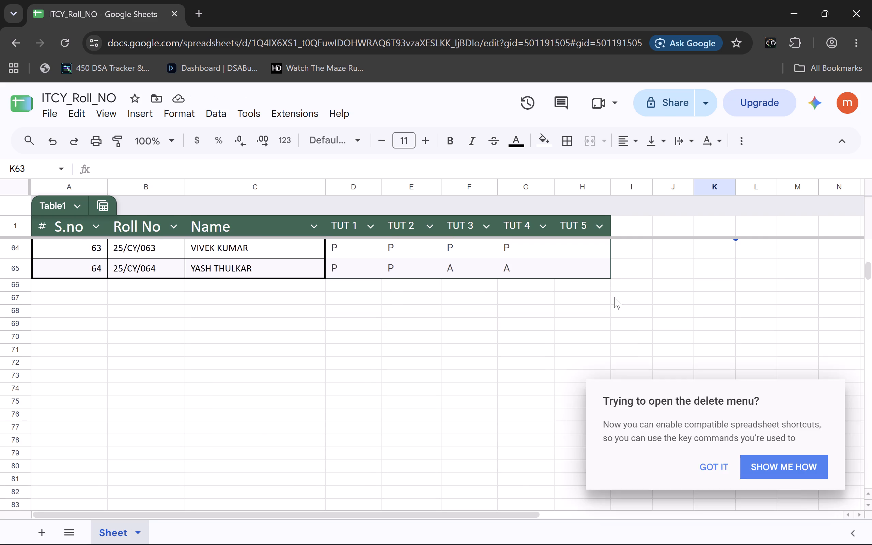
{"action": "key", "text": "ctrl+minus"}
{"action": "key", "text": "ctrl+minus"}
{"action": "key", "text": "ctrl+minus"}
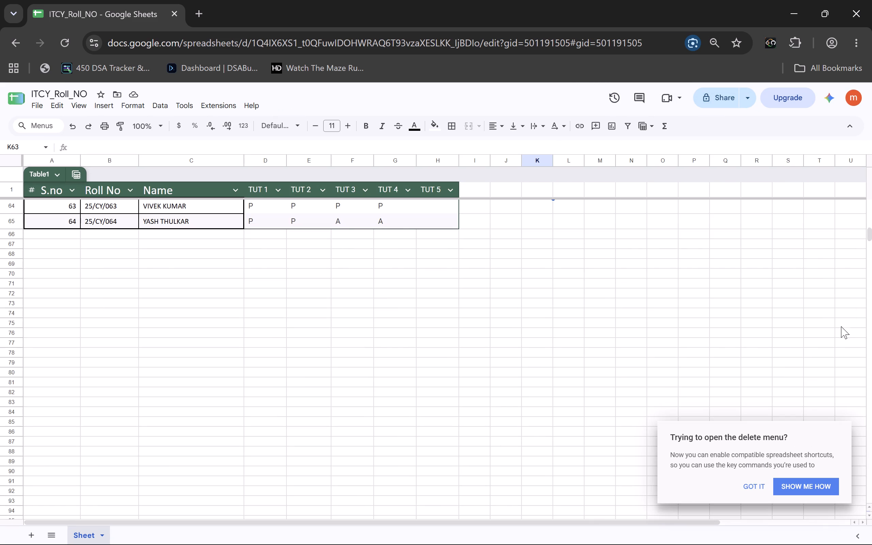
{"action": "left_click_drag", "start_coordinate": [870, 236], "coordinate": [871, 171]}
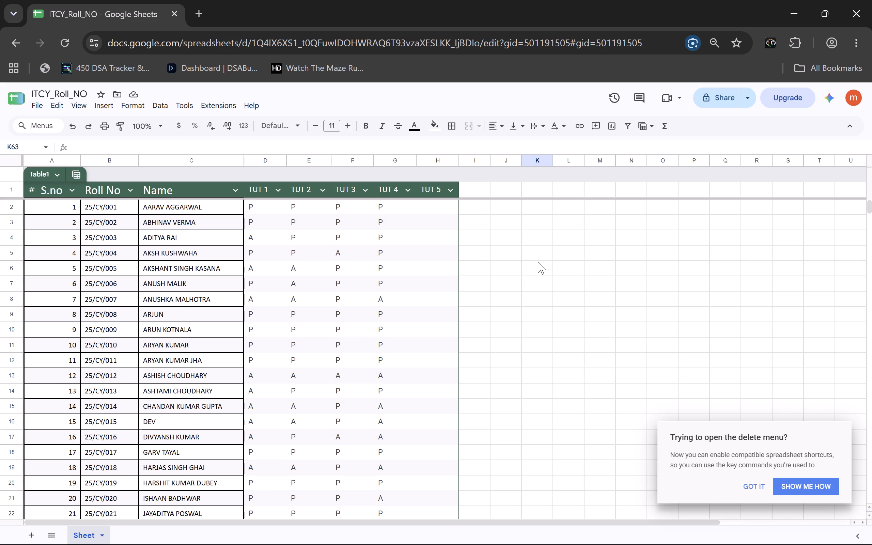
{"action": "left_click_drag", "start_coordinate": [871, 195], "coordinate": [871, 199]}
{"action": "left_click_drag", "start_coordinate": [870, 206], "coordinate": [871, 264]}
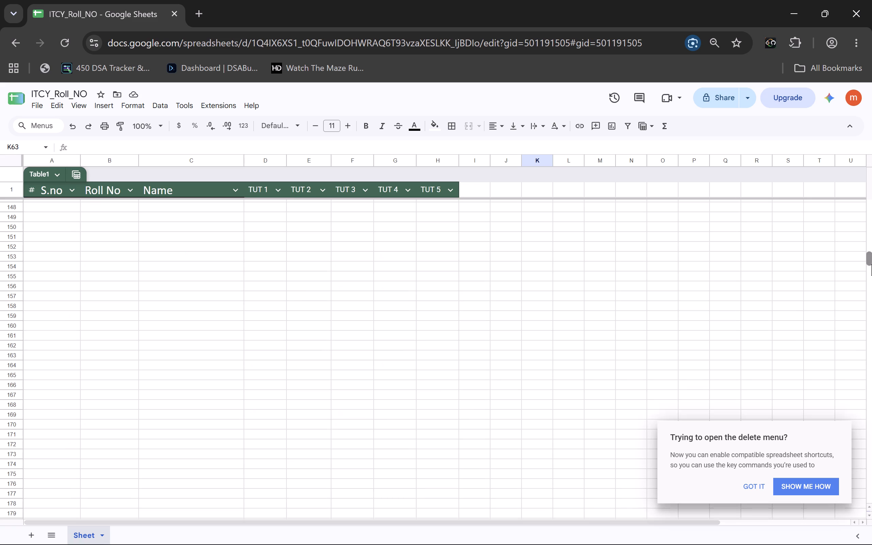
{"action": "left_click_drag", "start_coordinate": [871, 264], "coordinate": [871, 297]}
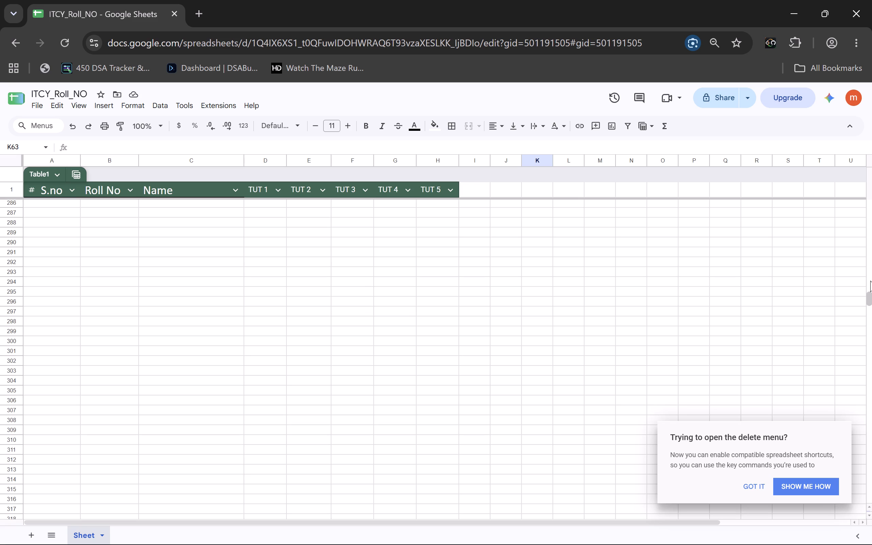
{"action": "left_click", "coordinate": [868, 285]}
{"action": "left_click_drag", "start_coordinate": [868, 287], "coordinate": [871, 185]}
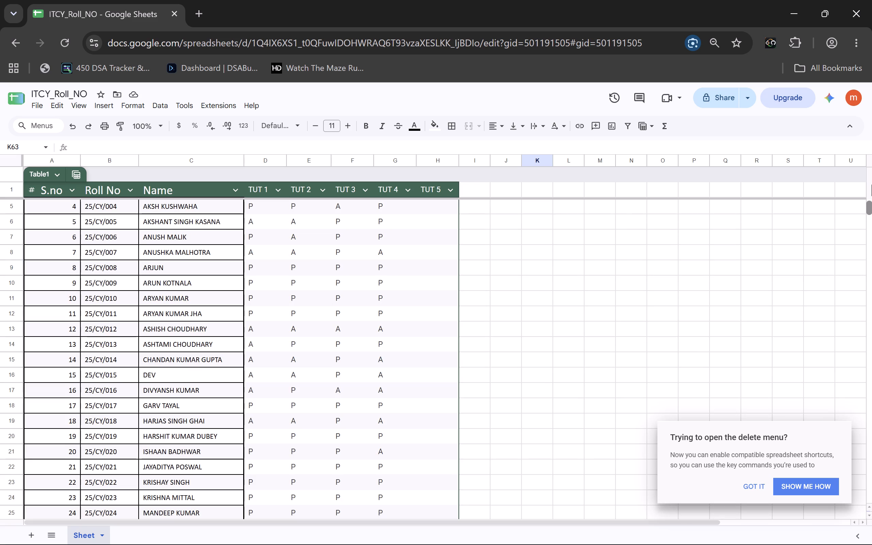
{"action": "left_click_drag", "start_coordinate": [871, 185], "coordinate": [865, 225]}
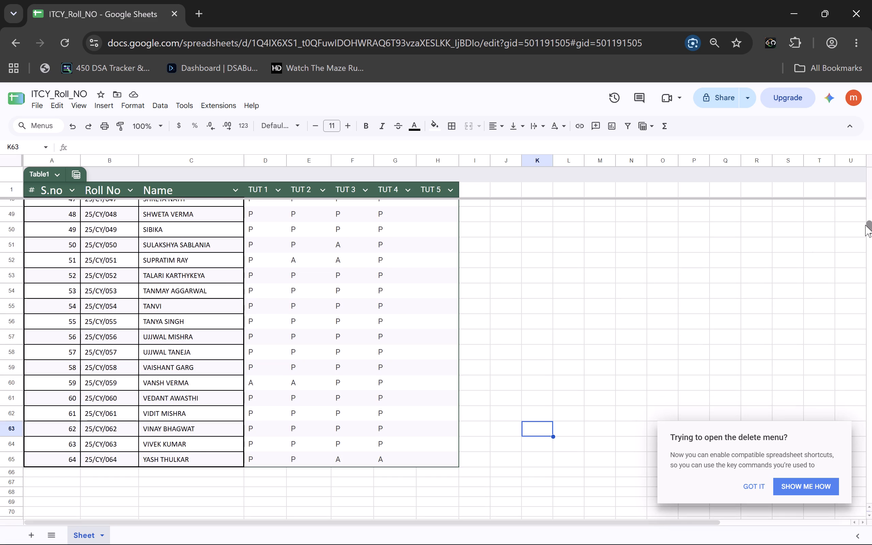
{"action": "left_click_drag", "start_coordinate": [865, 225], "coordinate": [840, 223]}
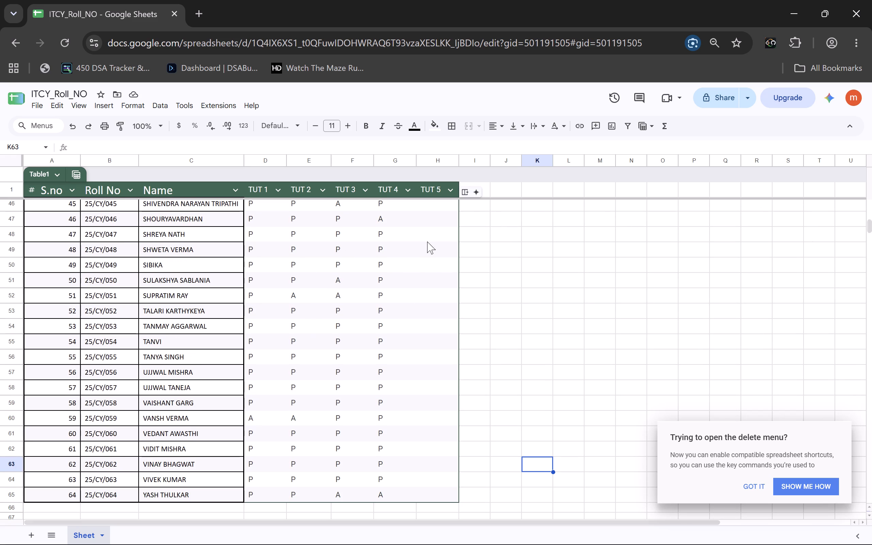
Select the TUT 5 cell of the student with S.no 42.
{"action": "left_click", "coordinate": [427, 229]}
{"action": "key", "text": "Up"}
{"action": "key", "text": "Up"}
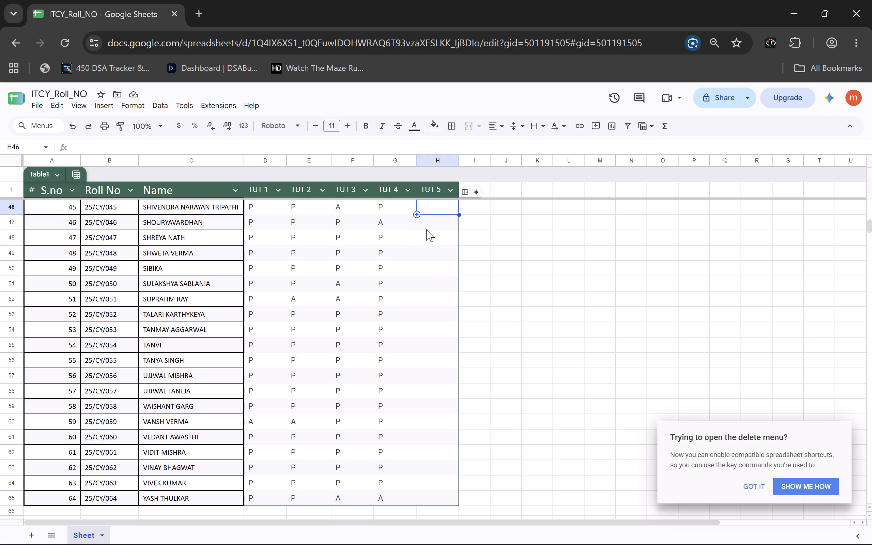
{"action": "key", "text": "Up"}
{"action": "key", "text": "Up"}
{"action": "key", "text": "Up"}
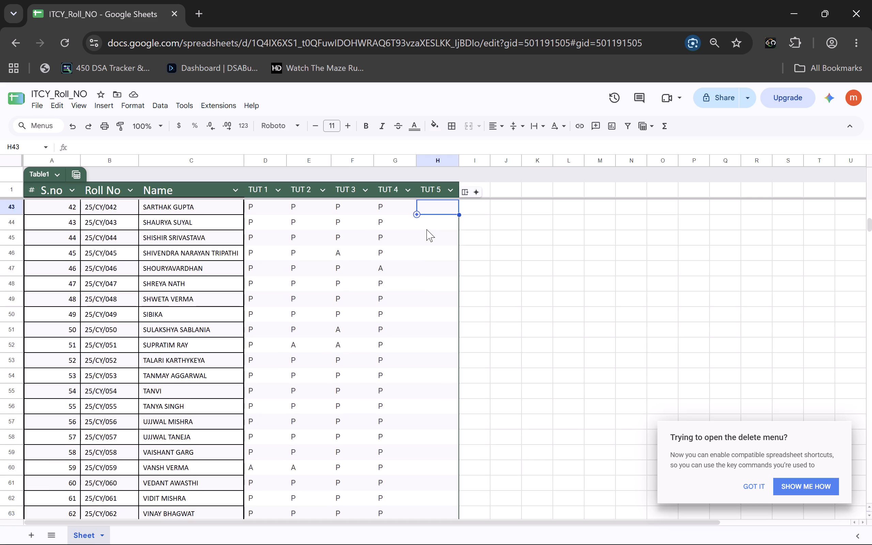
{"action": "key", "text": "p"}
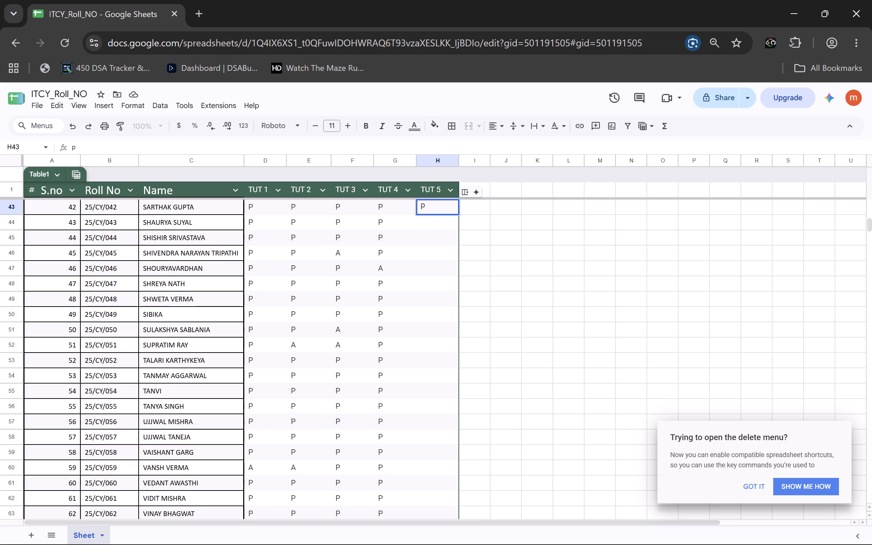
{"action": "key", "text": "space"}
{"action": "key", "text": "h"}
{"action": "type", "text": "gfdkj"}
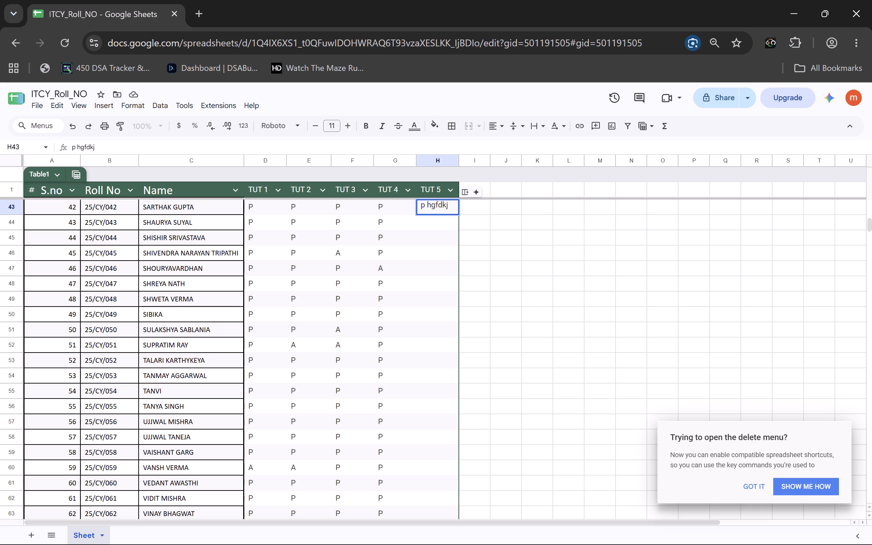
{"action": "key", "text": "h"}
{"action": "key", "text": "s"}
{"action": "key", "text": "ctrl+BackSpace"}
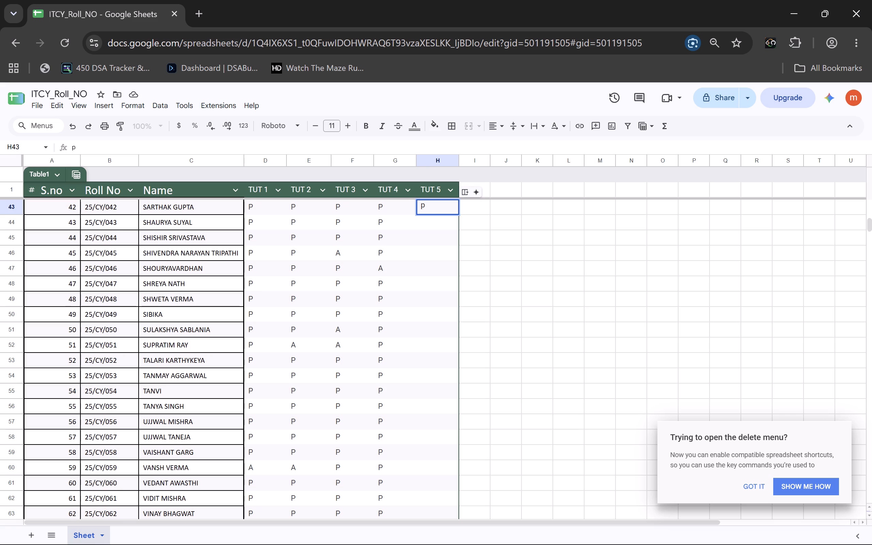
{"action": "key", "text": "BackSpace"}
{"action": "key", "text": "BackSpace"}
Enter P as the TUT 5 attendance of the student with S.no 42.
{"action": "key", "text": "p"}
{"action": "key", "text": "s"}
{"action": "key", "text": "BackSpace"}
{"action": "key", "text": "Down"}
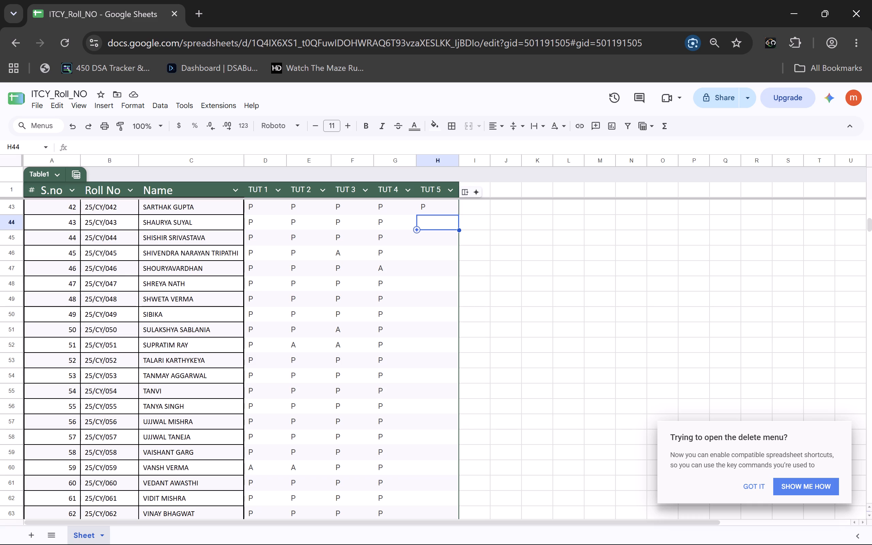
Enter P as the TUT 5 attendance of the student with S.no 61.
{"action": "key", "text": "Down"}
{"action": "key", "text": "Down"}
{"action": "key", "text": "Down"}
{"action": "key", "text": "Down"}
{"action": "key", "text": "Down"}
{"action": "key", "text": "Down"}
{"action": "key", "text": "Down"}
{"action": "key", "text": "Down"}
{"action": "key", "text": "Down"}
{"action": "key", "text": "Down"}
{"action": "key", "text": "Down"}
{"action": "key", "text": "Down"}
{"action": "key", "text": "Down"}
{"action": "key", "text": "Down"}
{"action": "key", "text": "Down"}
{"action": "key", "text": "Down"}
{"action": "key", "text": "Down"}
{"action": "key", "text": "Down"}
{"action": "key", "text": "Down"}
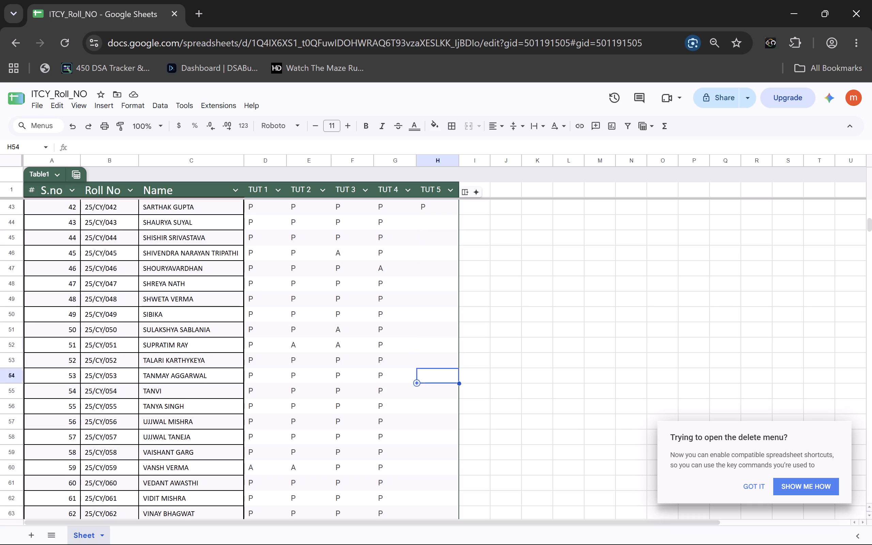
{"action": "key", "text": "Up"}
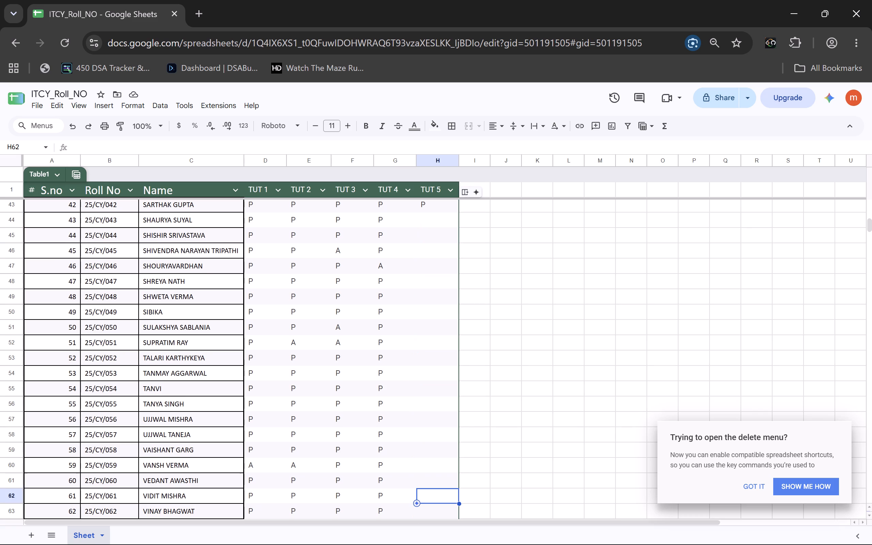
{"action": "key", "text": "p"}
{"action": "key", "text": "Down"}
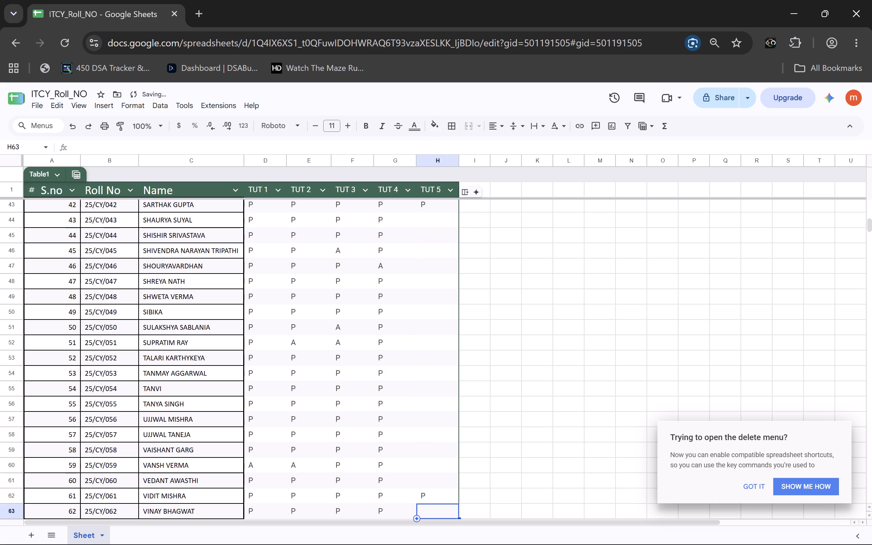
Enter P as the TUT 5 attendance of the student with S.no 30.
{"action": "key", "text": "Up"}
{"action": "key", "text": "Up"}
{"action": "key", "text": "Up"}
{"action": "key", "text": "Up"}
{"action": "key", "text": "Up"}
{"action": "key", "text": "Up"}
{"action": "key", "text": "Up"}
{"action": "key", "text": "Up"}
{"action": "key", "text": "Up"}
{"action": "key", "text": "Up"}
{"action": "key", "text": "Up"}
{"action": "key", "text": "Up"}
{"action": "key", "text": "Up"}
{"action": "key", "text": "Up"}
{"action": "key", "text": "Up"}
{"action": "key", "text": "Up"}
{"action": "key", "text": "Up"}
{"action": "key", "text": "Up"}
{"action": "key", "text": "Up"}
{"action": "key", "text": "Up"}
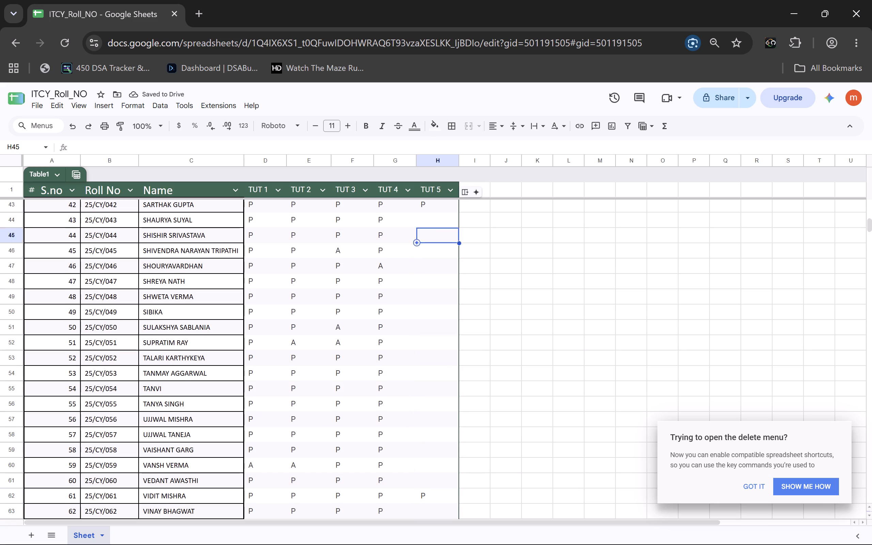
{"action": "key", "text": "Up"}
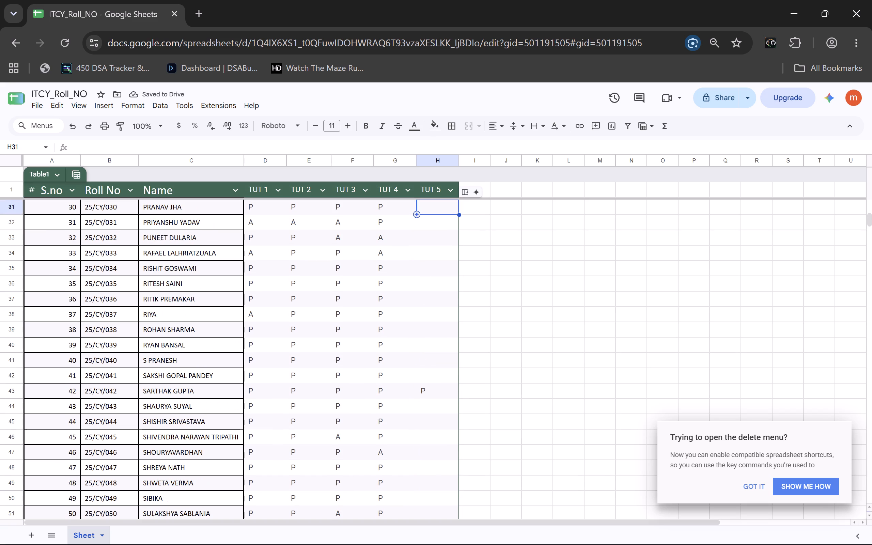
{"action": "key", "text": "p"}
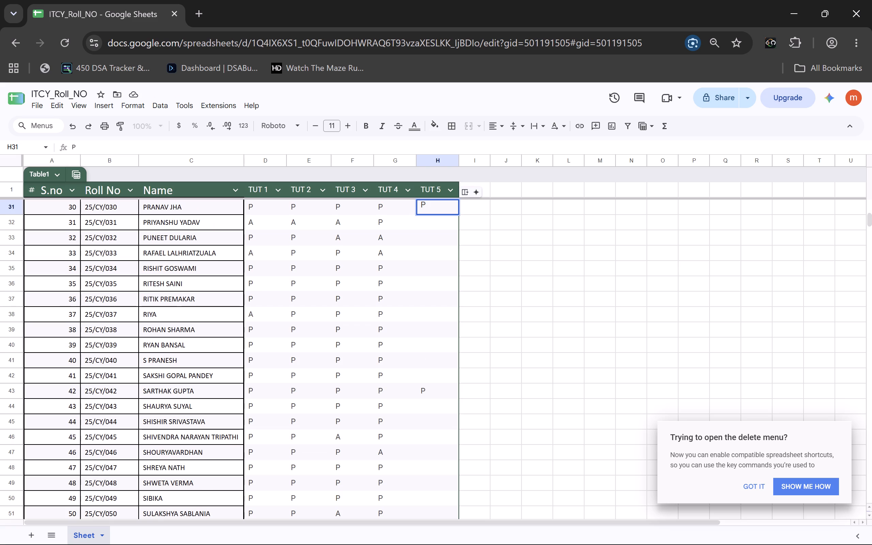
{"action": "key", "text": "Up"}
Enter P as the TUT 5 attendance of the student with S.no 1.
{"action": "key", "text": "Up"}
{"action": "key", "text": "Up"}
{"action": "key", "text": "Up"}
{"action": "key", "text": "Up"}
{"action": "key", "text": "Up"}
{"action": "key", "text": "Up"}
{"action": "key", "text": "Up"}
{"action": "key", "text": "Up"}
{"action": "key", "text": "Up"}
{"action": "key", "text": "Up"}
{"action": "key", "text": "Up"}
{"action": "key", "text": "Up"}
{"action": "key", "text": "Up"}
{"action": "key", "text": "Up"}
{"action": "key", "text": "Up"}
{"action": "key", "text": "Up"}
{"action": "key", "text": "Up"}
{"action": "key", "text": "Up"}
{"action": "key", "text": "Up"}
{"action": "key", "text": "p"}
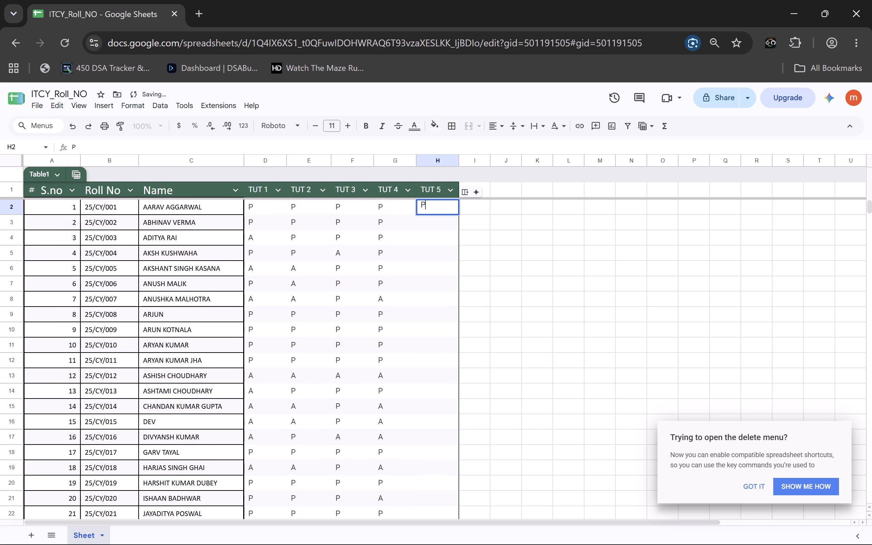
{"action": "key", "text": "Down"}
Enter P as the TUT 5 attendance of the student with S.no 9.
{"action": "key", "text": "Down"}
{"action": "key", "text": "Down"}
{"action": "key", "text": "Down"}
{"action": "key", "text": "Down"}
{"action": "key", "text": "Down"}
{"action": "key", "text": "Down"}
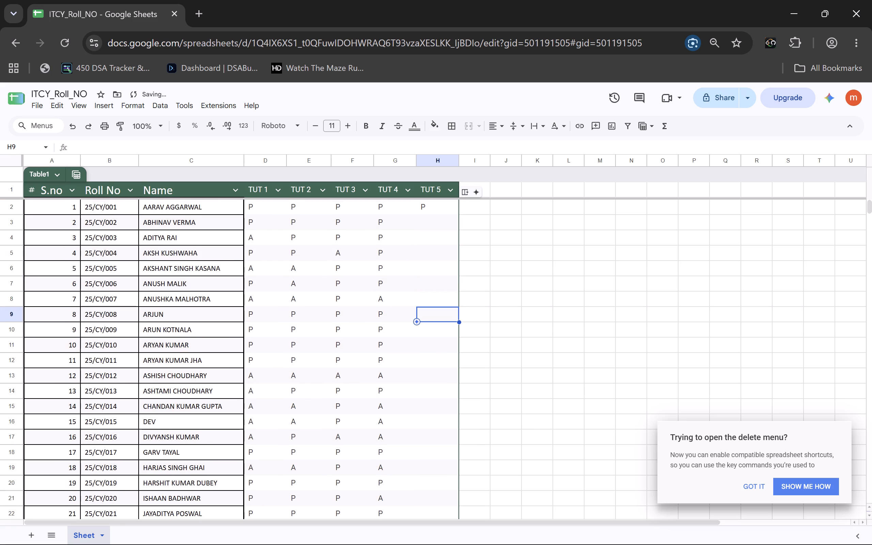
{"action": "key", "text": "Down"}
{"action": "key", "text": "p"}
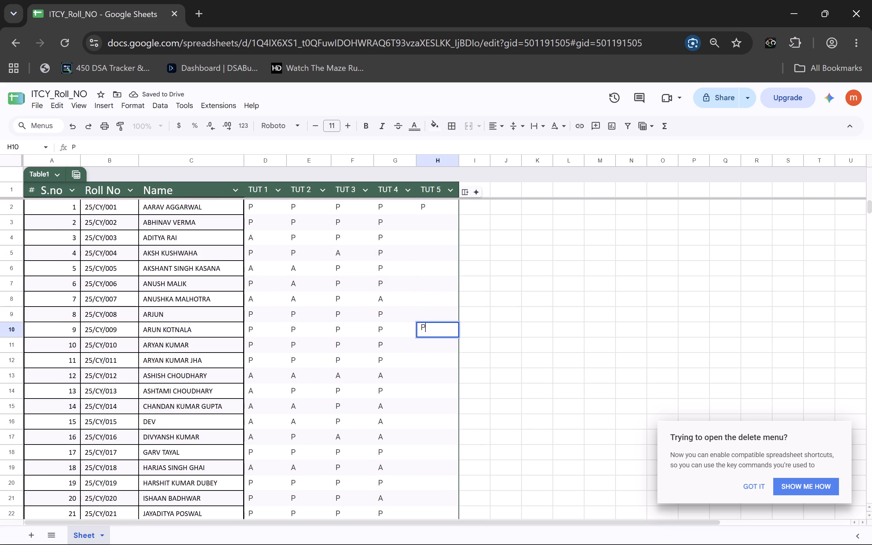
{"action": "key", "text": "Up"}
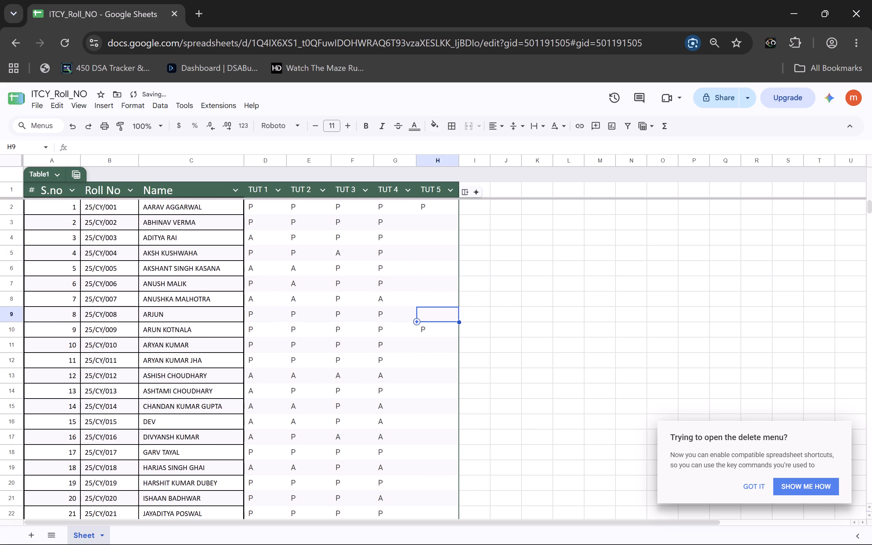
Enter P as the TUT 5 attendance of the student with S.no 7.
{"action": "key", "text": "Up"}
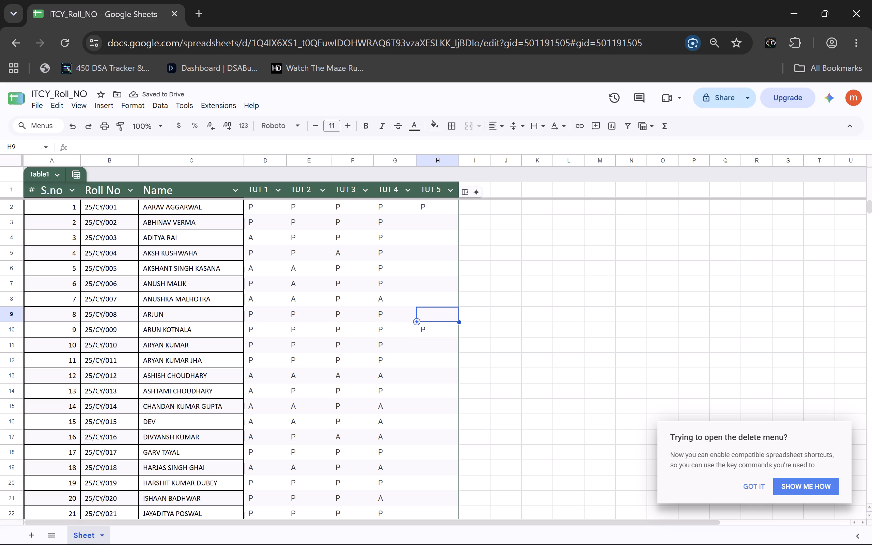
{"action": "key", "text": "p"}
{"action": "key", "text": "Up"}
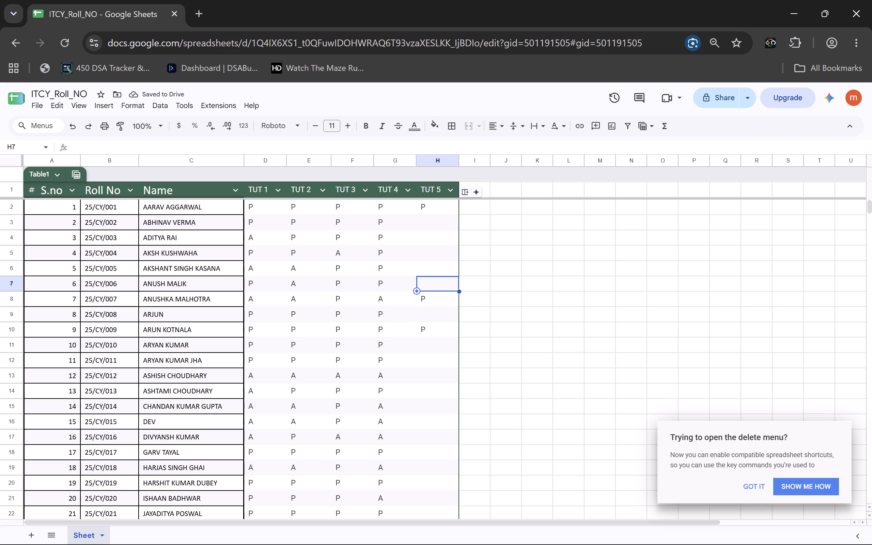
Enter P as the TUT 5 attendance of the student with S.no 28.
{"action": "key", "text": "Down"}
{"action": "key", "text": "Down"}
{"action": "key", "text": "Down"}
{"action": "key", "text": "Down"}
{"action": "key", "text": "Down"}
{"action": "key", "text": "Down"}
{"action": "key", "text": "Down"}
{"action": "key", "text": "Down"}
{"action": "key", "text": "Down"}
{"action": "key", "text": "Down"}
{"action": "key", "text": "Down"}
{"action": "key", "text": "Down"}
{"action": "key", "text": "Down"}
{"action": "key", "text": "Down"}
{"action": "key", "text": "Down"}
{"action": "key", "text": "Down"}
{"action": "key", "text": "Down"}
{"action": "key", "text": "Down"}
{"action": "key", "text": "Down"}
{"action": "key", "text": "Down"}
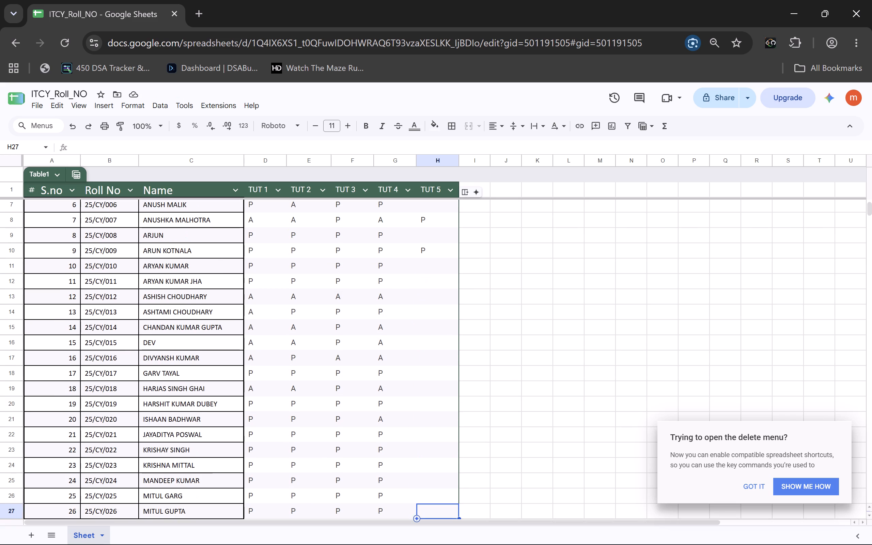
{"action": "key", "text": "Down"}
{"action": "key", "text": "Down"}
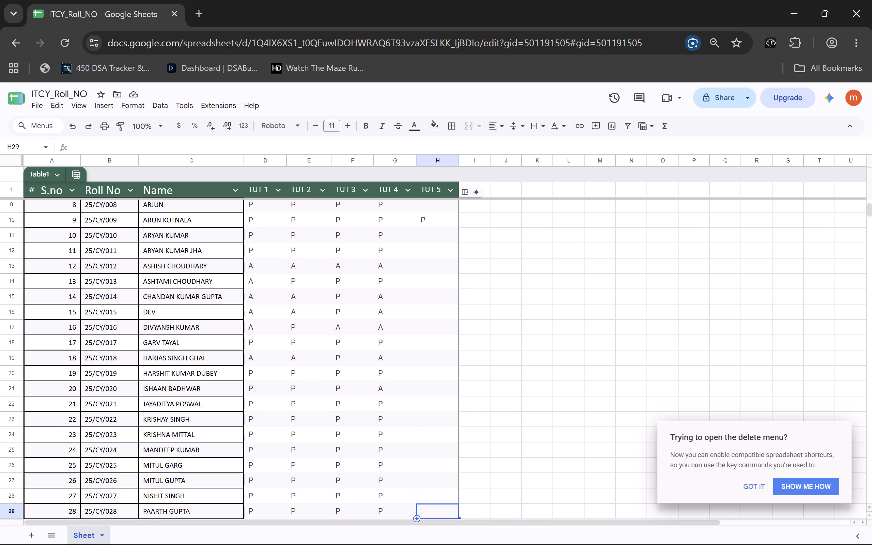
{"action": "key", "text": "p"}
{"action": "key", "text": "Down"}
Enter P as the TUT 5 attendance of the student with S.no 34.
{"action": "key", "text": "Down"}
{"action": "key", "text": "Down"}
{"action": "key", "text": "Down"}
{"action": "key", "text": "Down"}
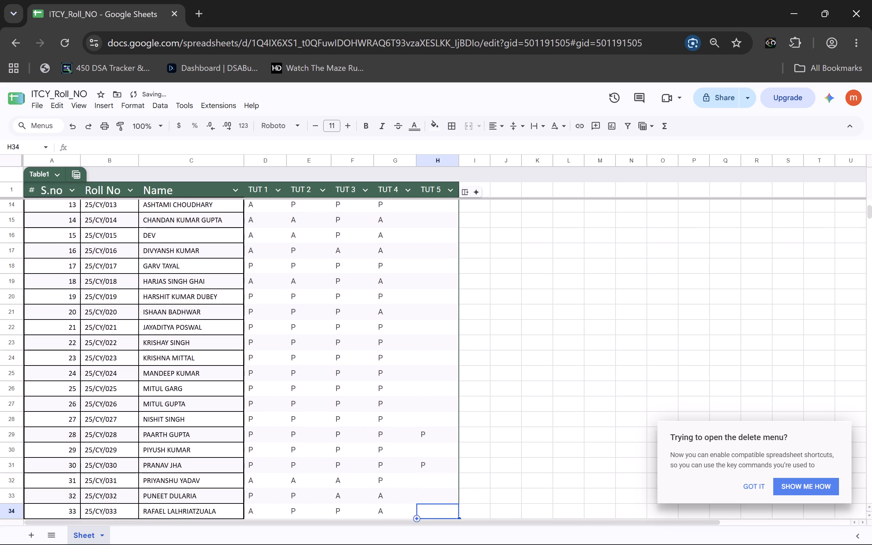
{"action": "key", "text": "Down"}
{"action": "key", "text": "Down"}
{"action": "key", "text": "Up"}
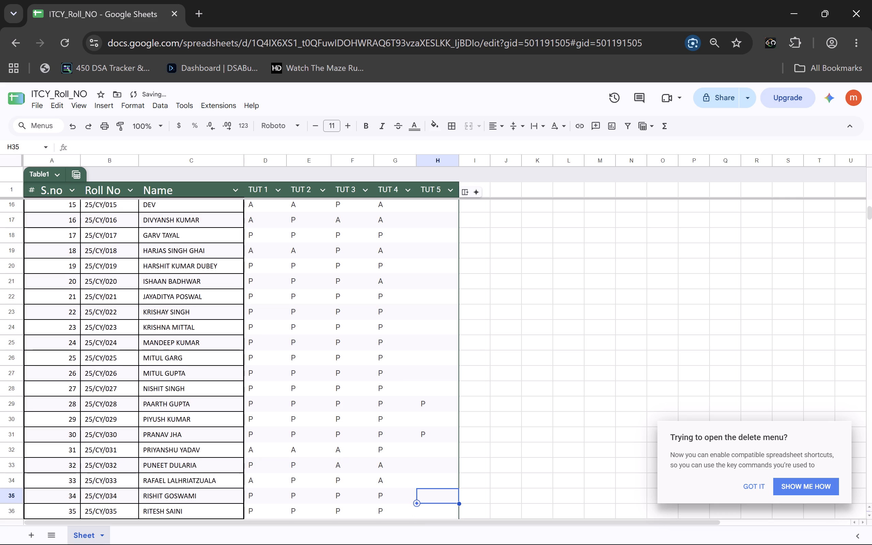
{"action": "key", "text": "p"}
{"action": "key", "text": "Down"}
Enter P as the TUT 5 attendance of the student with S.no 44.
{"action": "key", "text": "Down"}
{"action": "key", "text": "Down"}
{"action": "key", "text": "Down"}
{"action": "key", "text": "Down"}
{"action": "key", "text": "Down"}
{"action": "key", "text": "Down"}
{"action": "key", "text": "Down"}
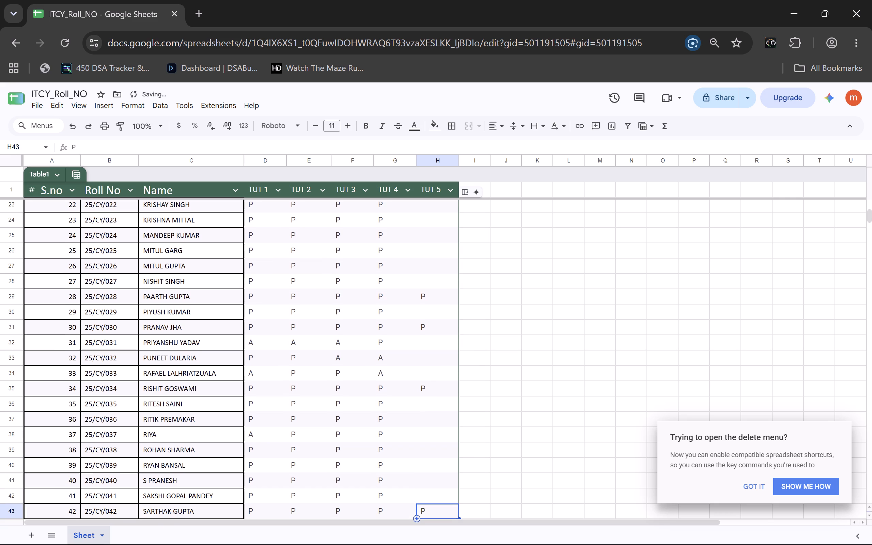
{"action": "key", "text": "Down"}
{"action": "key", "text": "Down"}
{"action": "key", "text": "p"}
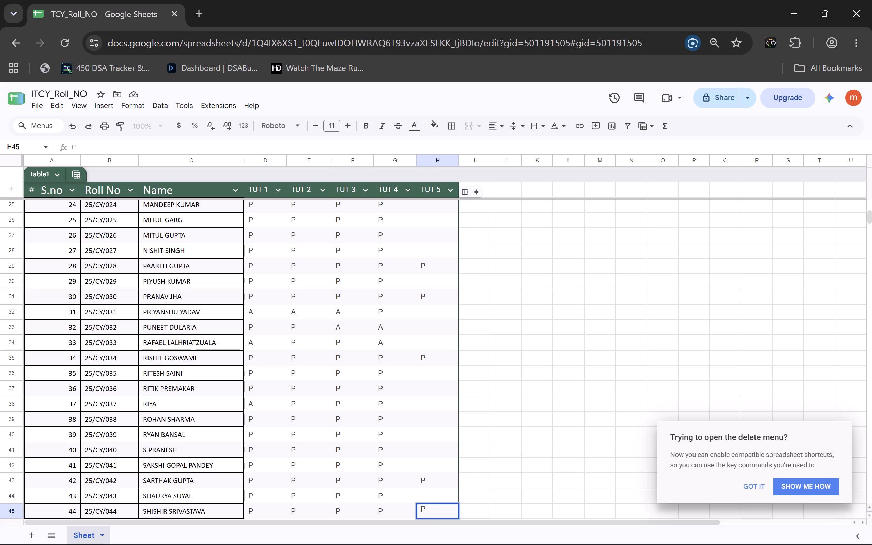
{"action": "key", "text": "Down"}
Enter P as the TUT 5 attendance of the students with S.no 48, 49 and 51.
{"action": "key", "text": "Down"}
{"action": "key", "text": "Down"}
{"action": "key", "text": "Down"}
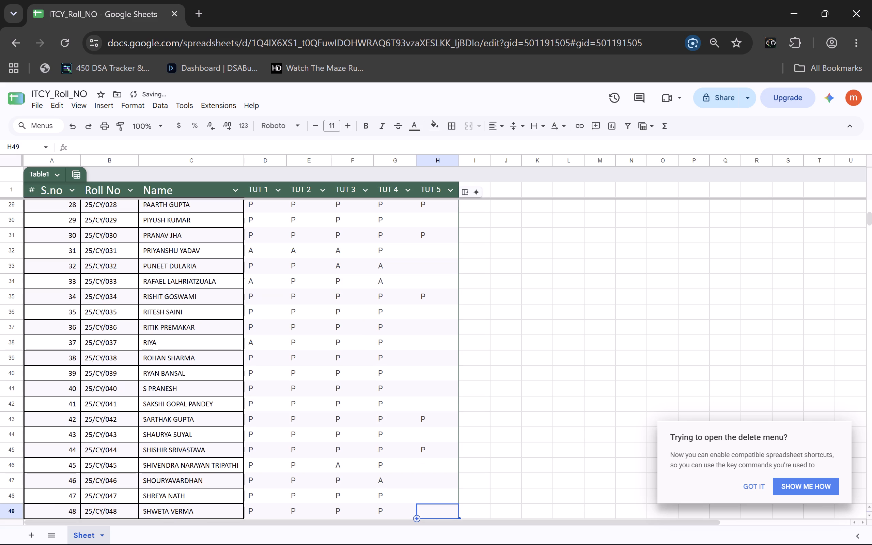
{"action": "key", "text": "p"}
{"action": "key", "text": "Down"}
{"action": "key", "text": "Up"}
{"action": "key", "text": "Down"}
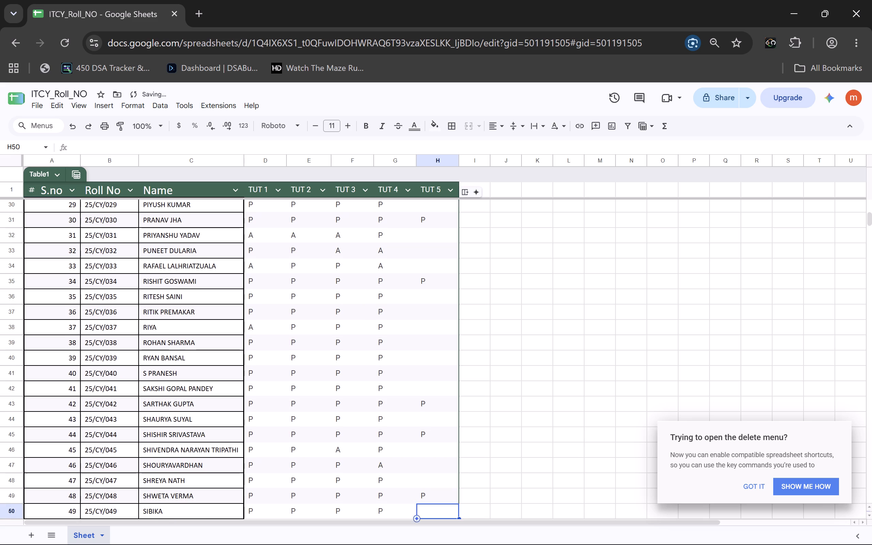
{"action": "key", "text": "p"}
{"action": "key", "text": "Down"}
{"action": "key", "text": "Down"}
{"action": "key", "text": "p"}
{"action": "key", "text": "Down"}
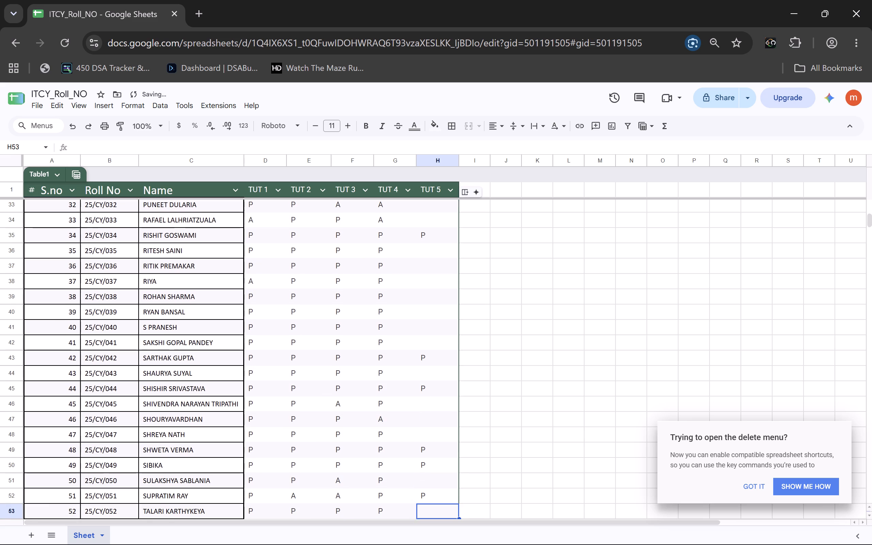
Enter P as the TUT 5 attendance of the student with S.no 47.
{"action": "key", "text": "Up"}
{"action": "key", "text": "Up"}
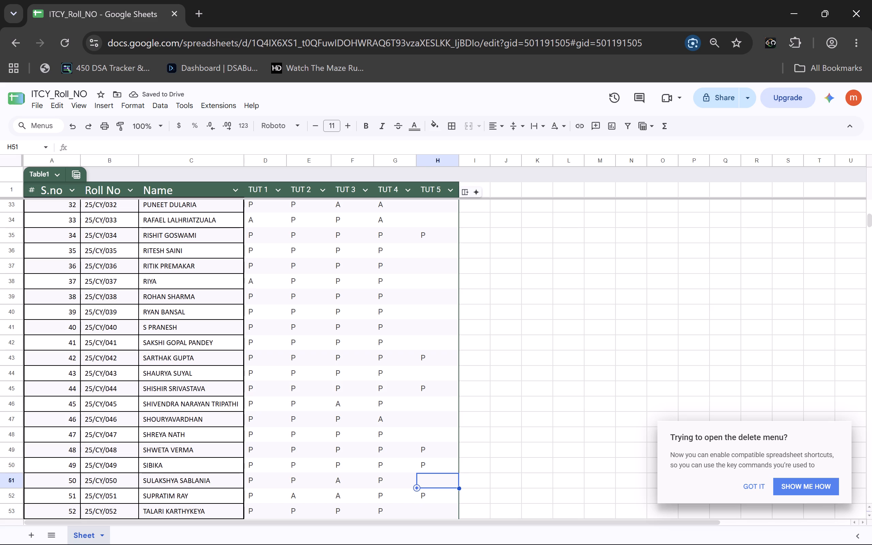
{"action": "key", "text": "Up"}
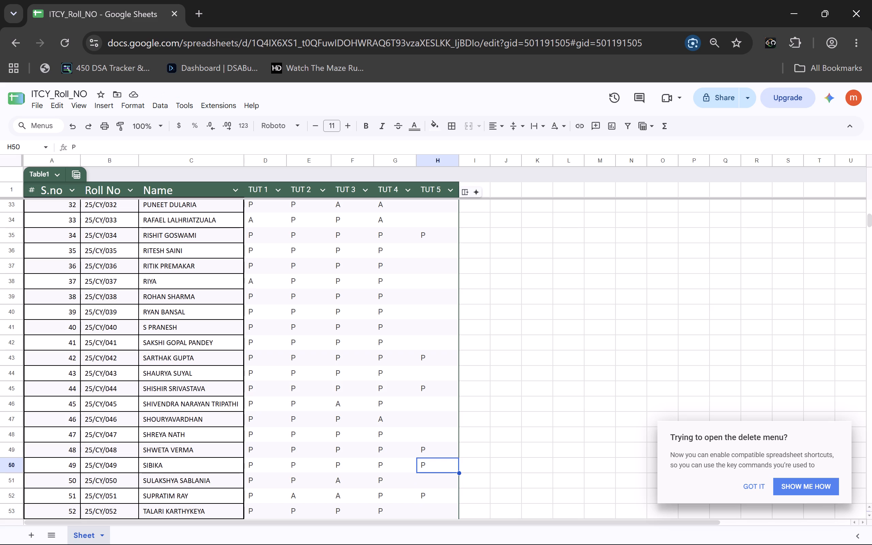
{"action": "key", "text": "Up"}
{"action": "key", "text": "Up"}
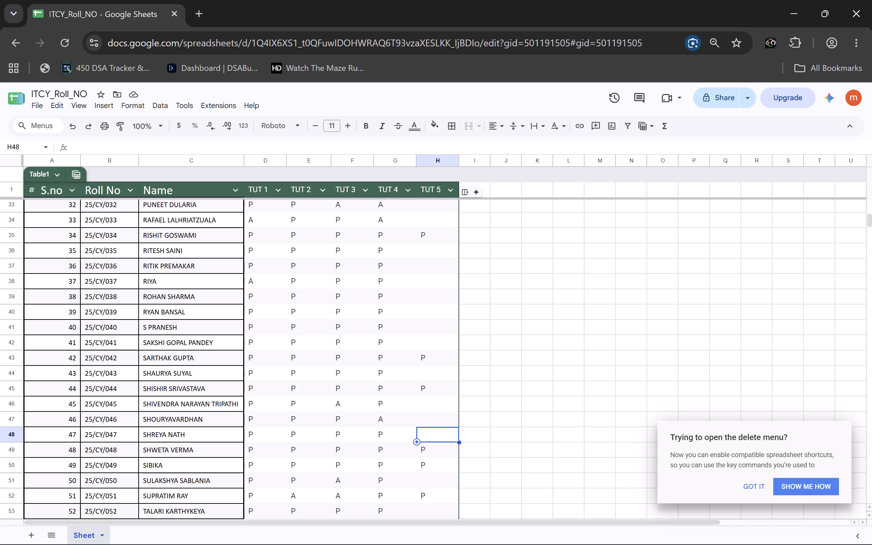
{"action": "key", "text": "p"}
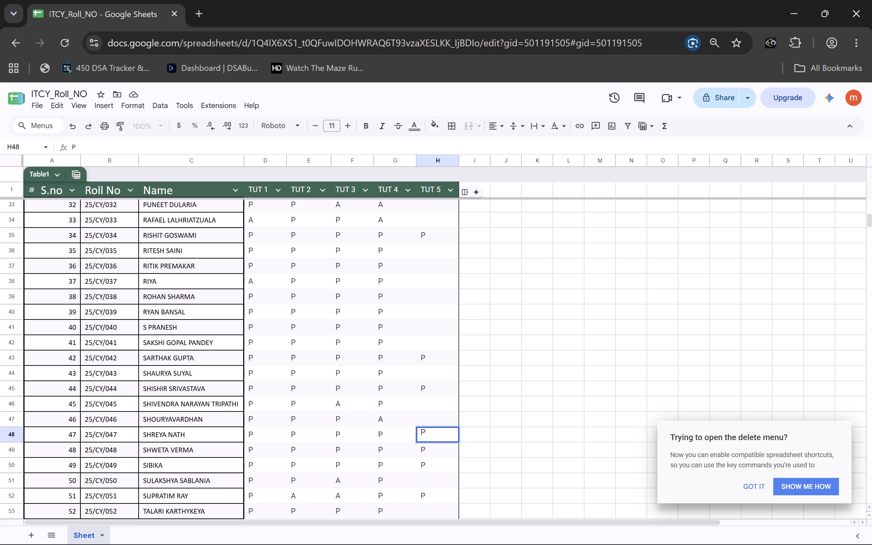
{"action": "key", "text": "Up"}
Enter P as the TUT 5 attendance of the students with S.no 25 and 26.
{"action": "key", "text": "Up"}
{"action": "key", "text": "Up"}
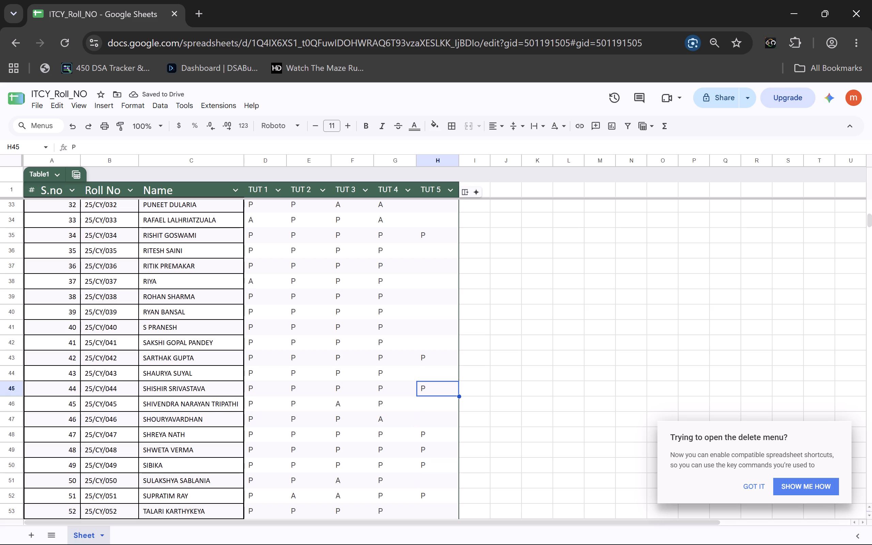
{"action": "key", "text": "Up"}
{"action": "key", "text": "Up"}
{"action": "key", "text": "Up"}
{"action": "key", "text": "Up"}
{"action": "key", "text": "Up"}
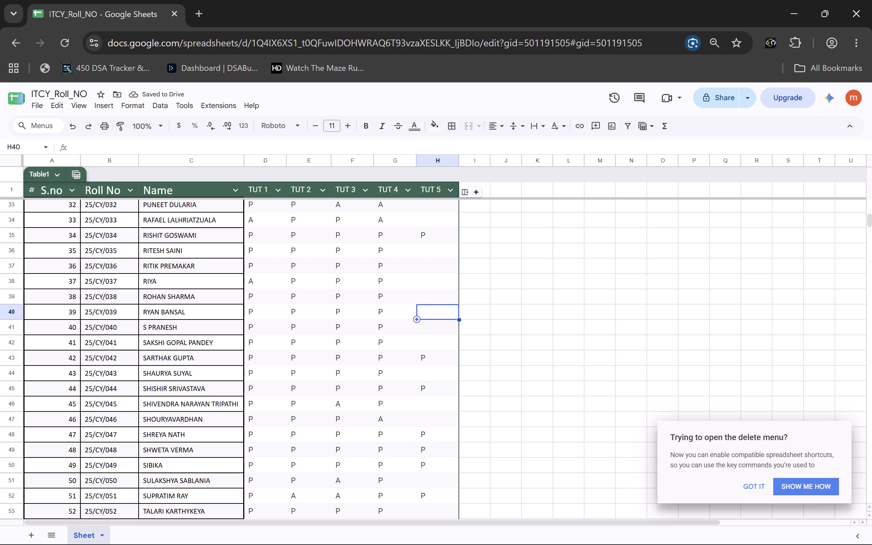
{"action": "key", "text": "Up"}
{"action": "key", "text": "Up"}
{"action": "key", "text": "Up"}
{"action": "key", "text": "Up"}
{"action": "key", "text": "Up"}
{"action": "key", "text": "Up"}
{"action": "key", "text": "Up"}
{"action": "key", "text": "Up"}
{"action": "key", "text": "Up"}
{"action": "key", "text": "Up"}
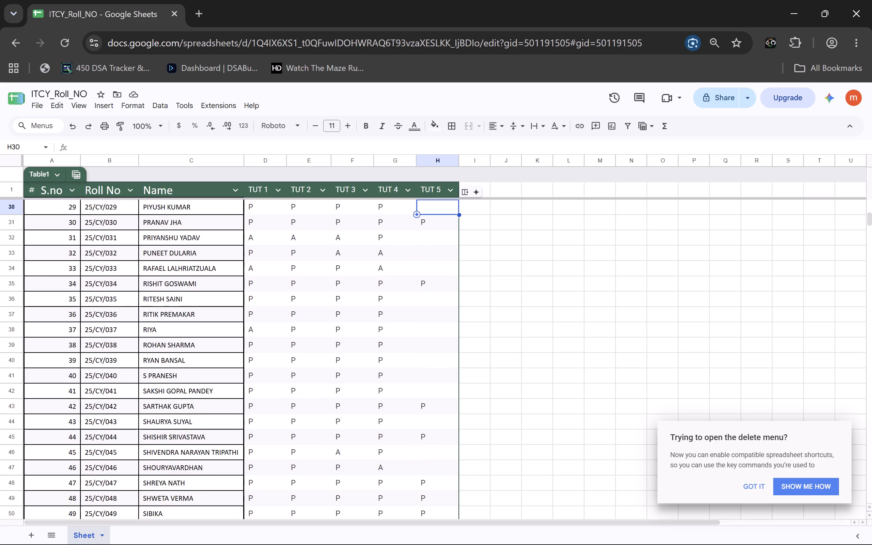
{"action": "key", "text": "Up"}
{"action": "key", "text": "Up"}
{"action": "key", "text": "Up"}
{"action": "key", "text": "Up"}
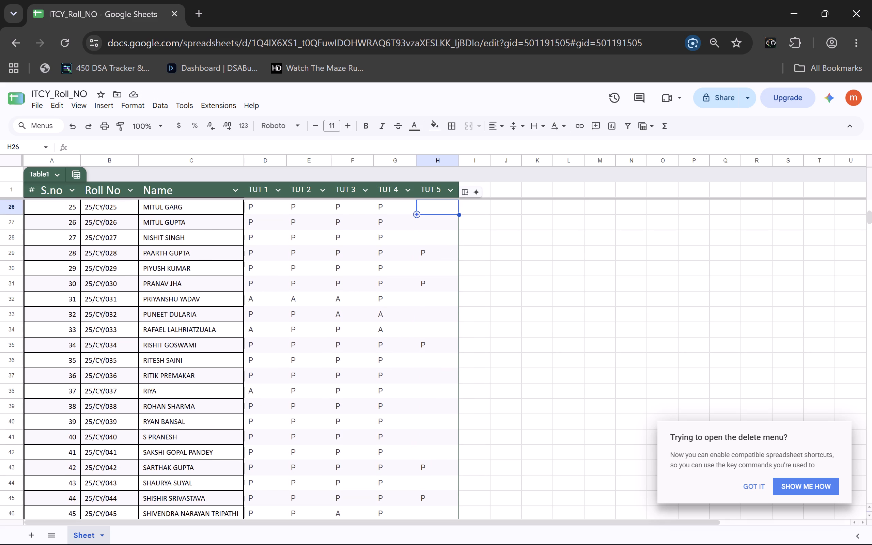
{"action": "key", "text": "p"}
{"action": "key", "text": "Down"}
{"action": "key", "text": "p"}
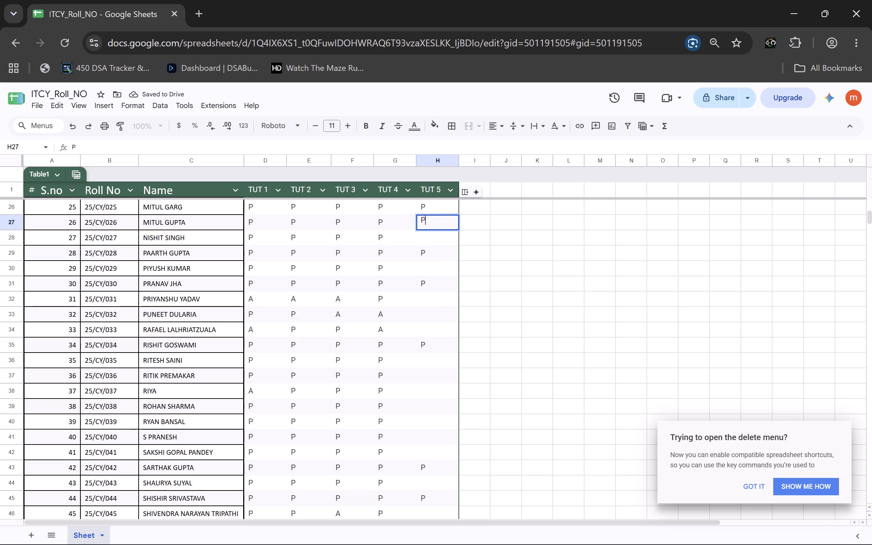
{"action": "key", "text": "Down"}
Enter P as the TUT 5 attendance of the student with S.no 37.
{"action": "key", "text": "Down"}
{"action": "key", "text": "Down"}
{"action": "key", "text": "Down"}
{"action": "key", "text": "Down"}
{"action": "key", "text": "Down"}
{"action": "key", "text": "Down"}
{"action": "key", "text": "Down"}
{"action": "key", "text": "Down"}
{"action": "key", "text": "Down"}
{"action": "key", "text": "Down"}
{"action": "key", "text": "Down"}
{"action": "key", "text": "Down"}
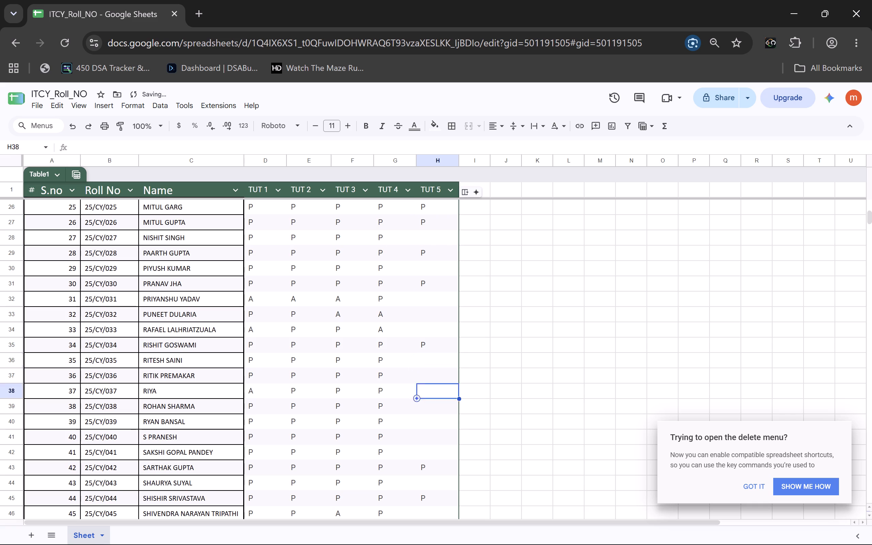
{"action": "key", "text": "Up"}
{"action": "key", "text": "Up"}
{"action": "key", "text": "p"}
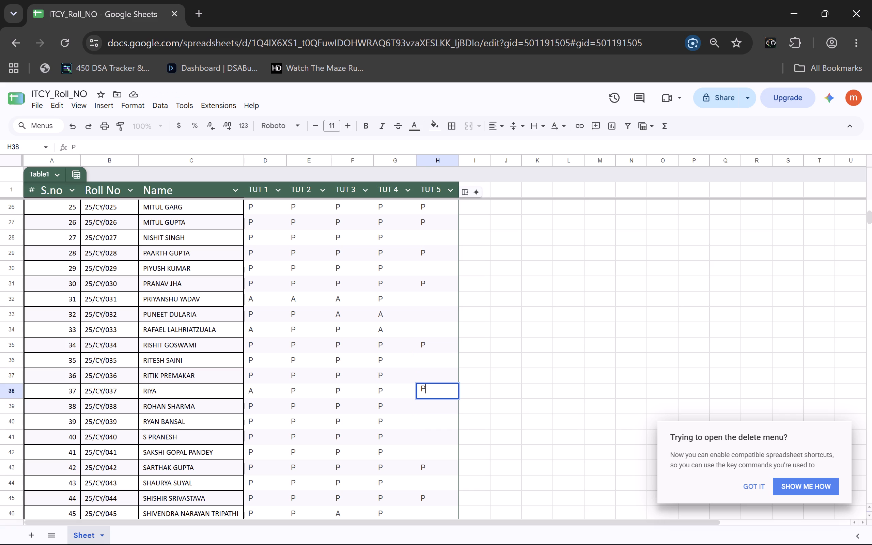
{"action": "key", "text": "Down"}
Enter P as the TUT 5 attendance of the student with S.no 41.
{"action": "key", "text": "Down"}
{"action": "key", "text": "Down"}
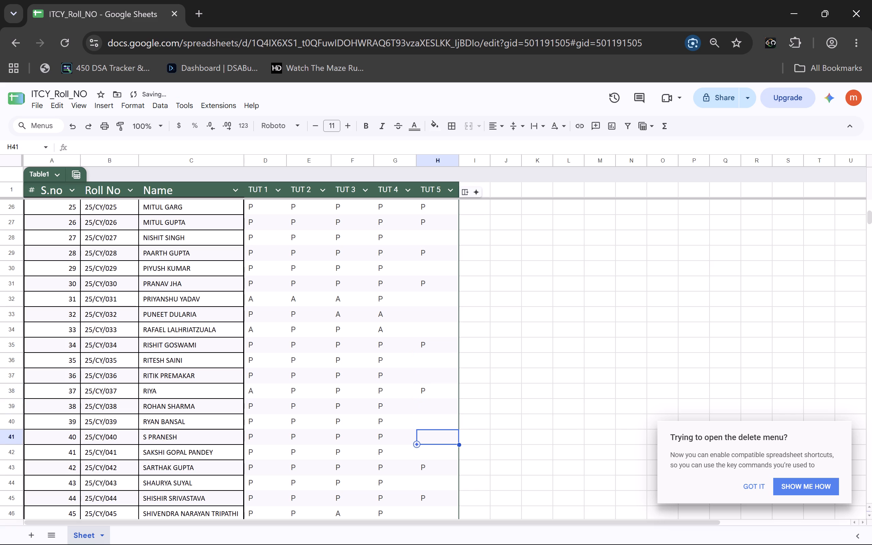
{"action": "key", "text": "Down"}
{"action": "key", "text": "p"}
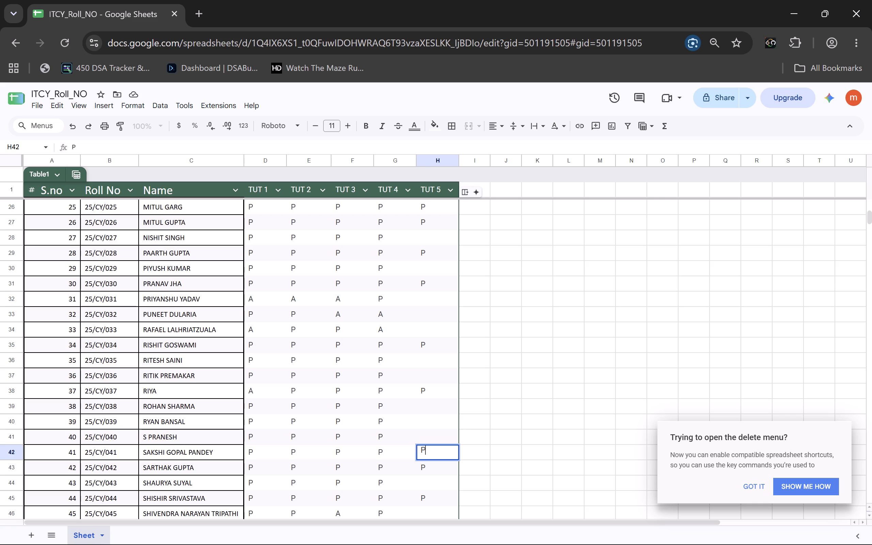
{"action": "key", "text": "Up"}
Change the TUT 5 attendance of the student with S.no 1 to A.
{"action": "key", "text": "Up"}
{"action": "key", "text": "Up"}
{"action": "key", "text": "Up"}
{"action": "key", "text": "Up"}
{"action": "key", "text": "Up"}
{"action": "key", "text": "Up"}
{"action": "key", "text": "Up"}
{"action": "key", "text": "Up"}
{"action": "key", "text": "Up"}
{"action": "key", "text": "Up"}
{"action": "key", "text": "Up"}
{"action": "key", "text": "Up"}
{"action": "key", "text": "Up"}
{"action": "key", "text": "Up"}
{"action": "key", "text": "Up"}
{"action": "key", "text": "Up"}
{"action": "key", "text": "Up"}
{"action": "key", "text": "Up"}
{"action": "key", "text": "Up"}
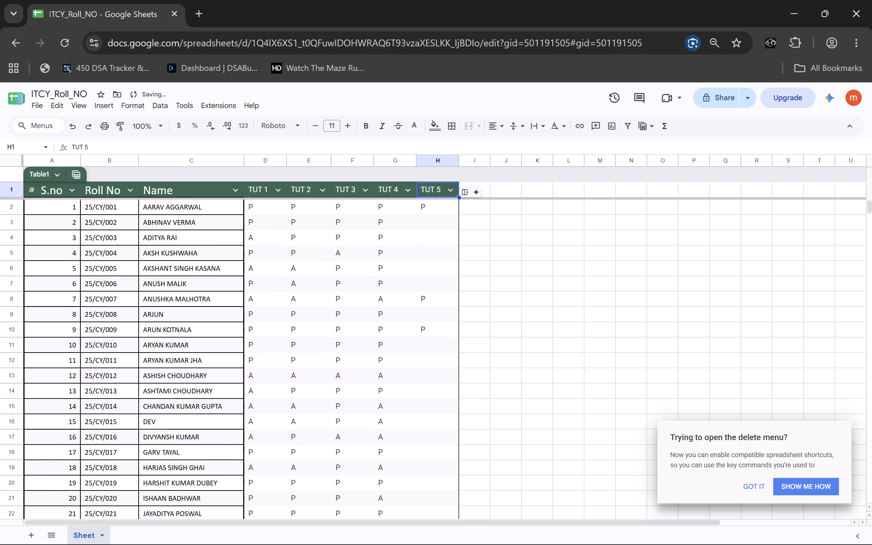
{"action": "key", "text": "Down"}
{"action": "key", "text": "Down"}
{"action": "key", "text": "Down"}
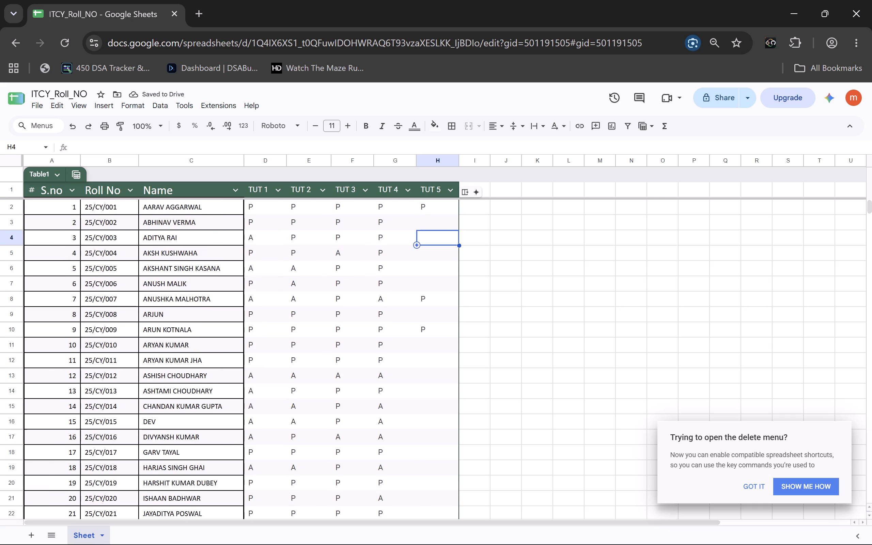
{"action": "key", "text": "Up"}
{"action": "key", "text": "Up"}
{"action": "key", "text": "s"}
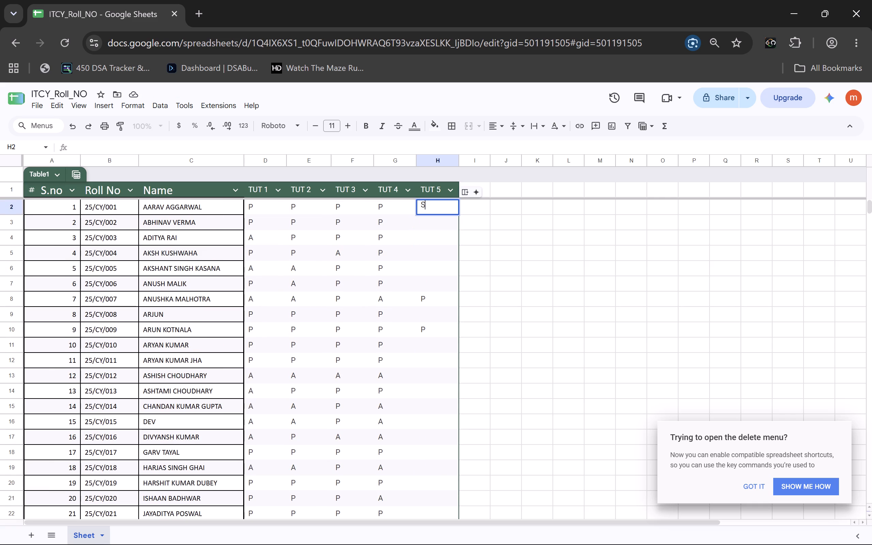
{"action": "key", "text": "BackSpace"}
{"action": "key", "text": "a"}
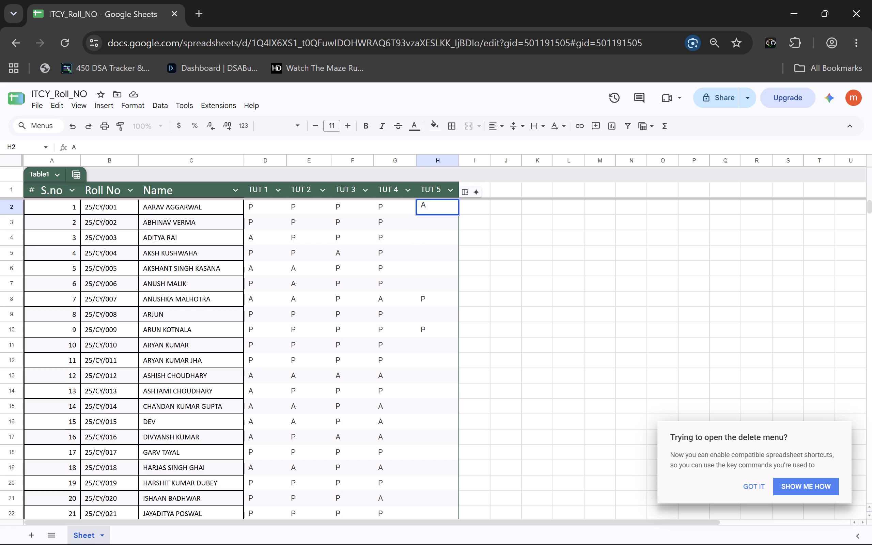
{"action": "key", "text": "Down"}
Enter P as the TUT 5 attendance of the student with S.no 3.
{"action": "key", "text": "Down"}
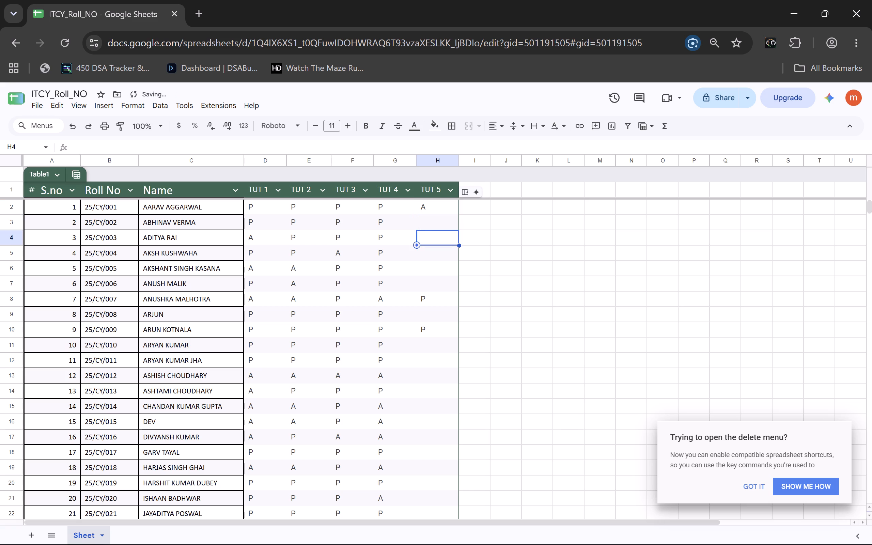
{"action": "key", "text": "p"}
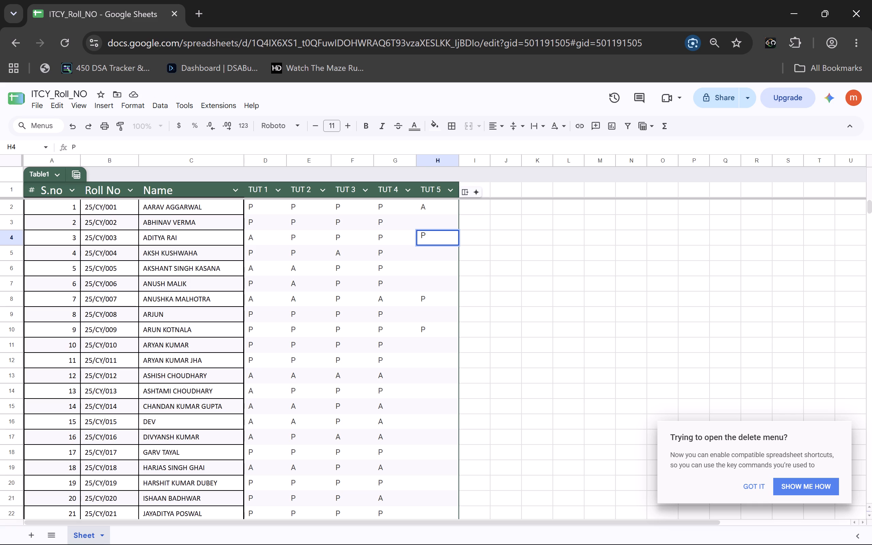
{"action": "key", "text": "Down"}
Enter P as the TUT 5 attendance of the student with S.no 13.
{"action": "key", "text": "Down"}
{"action": "key", "text": "Down"}
{"action": "key", "text": "Down"}
{"action": "key", "text": "Down"}
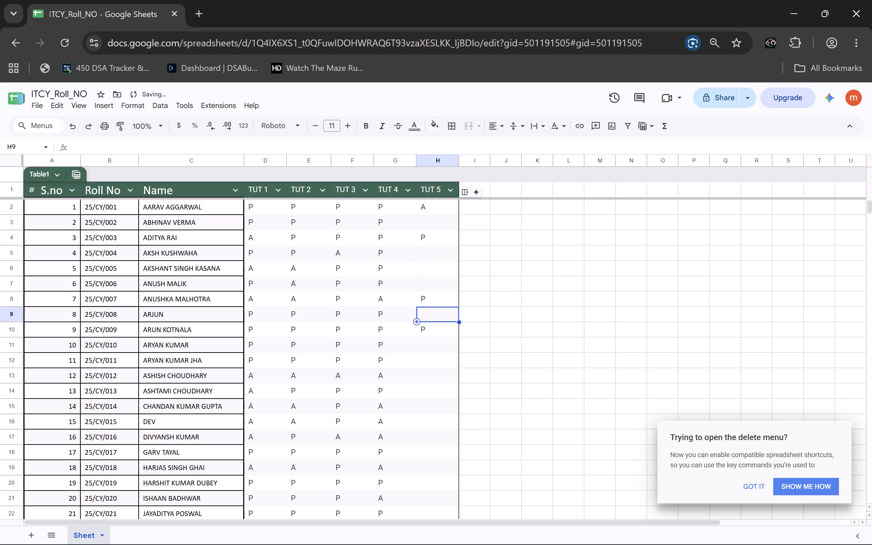
{"action": "key", "text": "Down"}
{"action": "key", "text": "Down"}
{"action": "key", "text": "Down"}
{"action": "key", "text": "Down"}
{"action": "key", "text": "Down"}
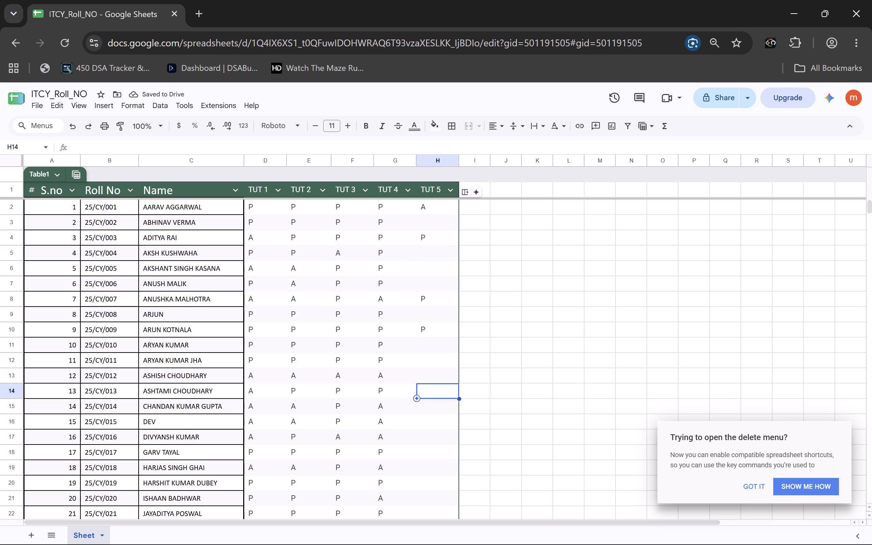
{"action": "key", "text": "p"}
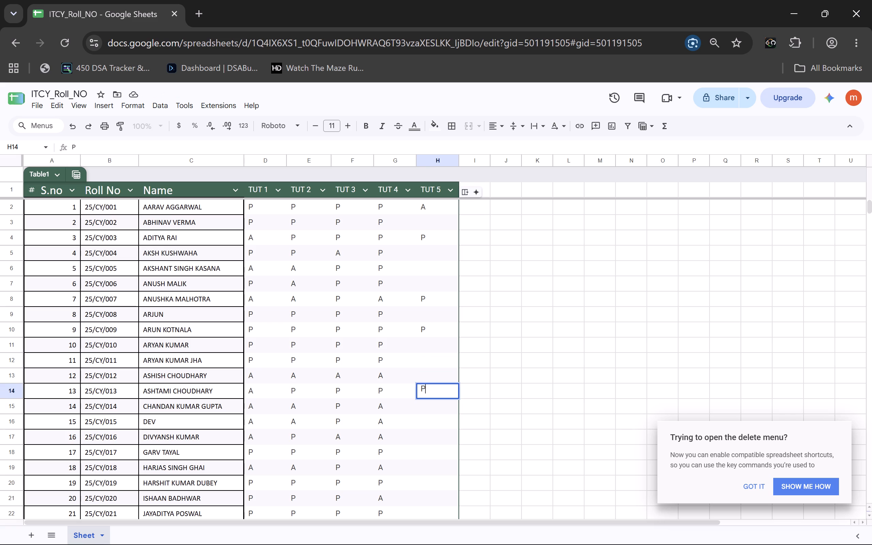
Enter P as the TUT 5 attendance of the student with S.no 60.
{"action": "key", "text": "Down"}
{"action": "key", "text": "Down"}
{"action": "key", "text": "Down"}
{"action": "key", "text": "Down"}
{"action": "key", "text": "Down"}
{"action": "key", "text": "Down"}
{"action": "key", "text": "Down"}
{"action": "key", "text": "Down"}
{"action": "key", "text": "Down"}
{"action": "key", "text": "Down"}
{"action": "key", "text": "Down"}
{"action": "key", "text": "Down"}
{"action": "key", "text": "Down"}
{"action": "key", "text": "Down"}
{"action": "key", "text": "Down"}
{"action": "key", "text": "Down"}
{"action": "key", "text": "Down"}
{"action": "key", "text": "Down"}
{"action": "key", "text": "Down"}
{"action": "key", "text": "Down"}
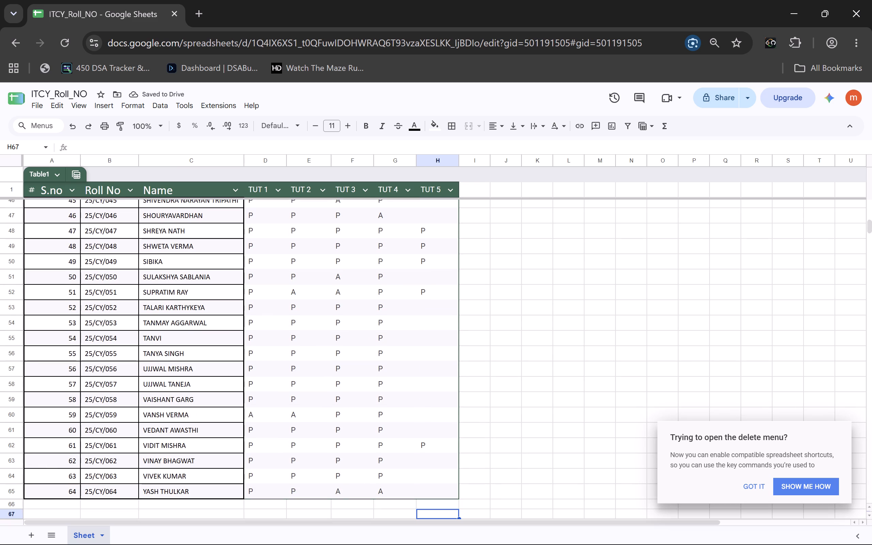
{"action": "key", "text": "Up"}
{"action": "key", "text": "Up"}
{"action": "key", "text": "Up"}
{"action": "key", "text": "Up"}
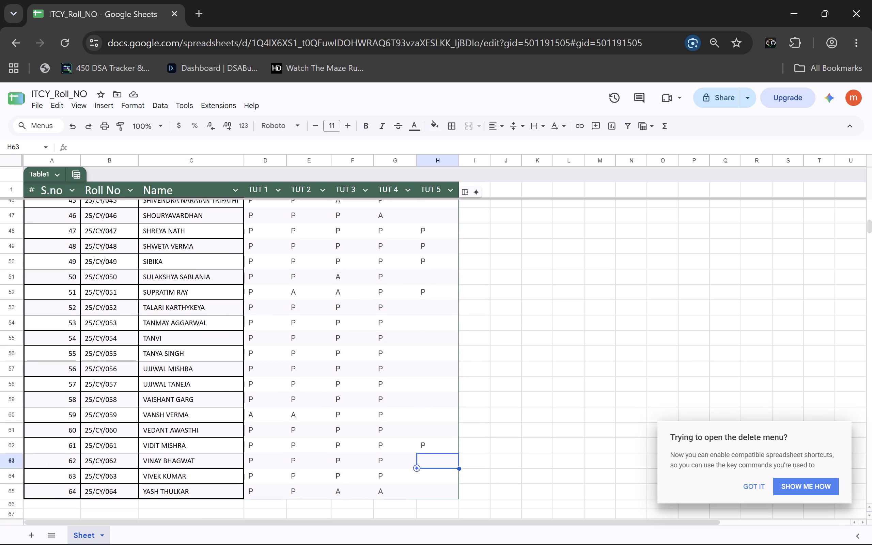
{"action": "key", "text": "Up"}
{"action": "key", "text": "Up"}
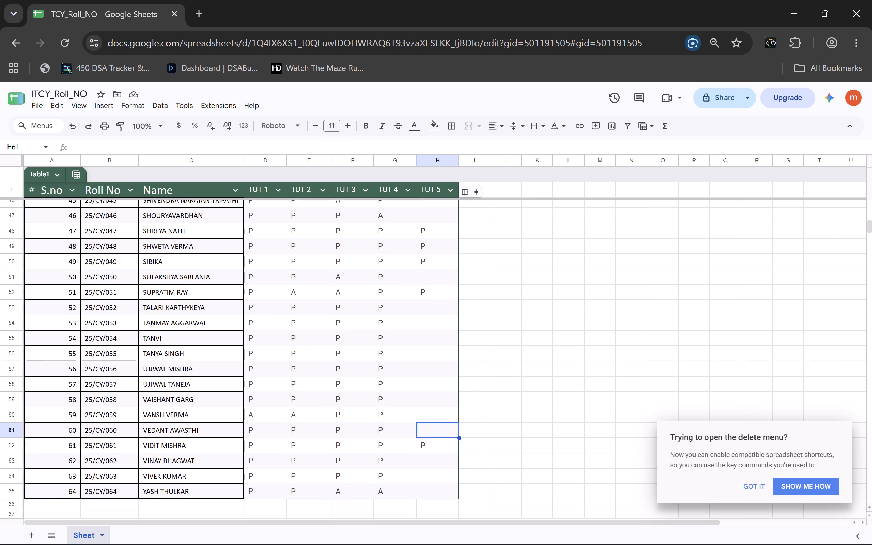
{"action": "key", "text": "p"}
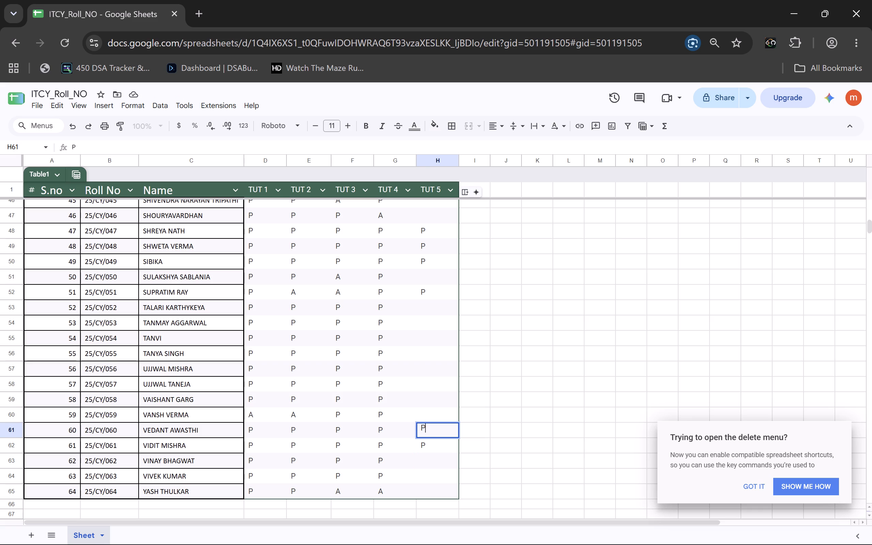
Enter P as the TUT 5 attendance of the student with S.no 43.
{"action": "key", "text": "Up"}
{"action": "key", "text": "Up"}
{"action": "key", "text": "Up"}
{"action": "key", "text": "Up"}
{"action": "key", "text": "Up"}
{"action": "key", "text": "Up"}
{"action": "key", "text": "Up"}
{"action": "key", "text": "Up"}
{"action": "key", "text": "Up"}
{"action": "key", "text": "Up"}
{"action": "key", "text": "Up"}
{"action": "key", "text": "Up"}
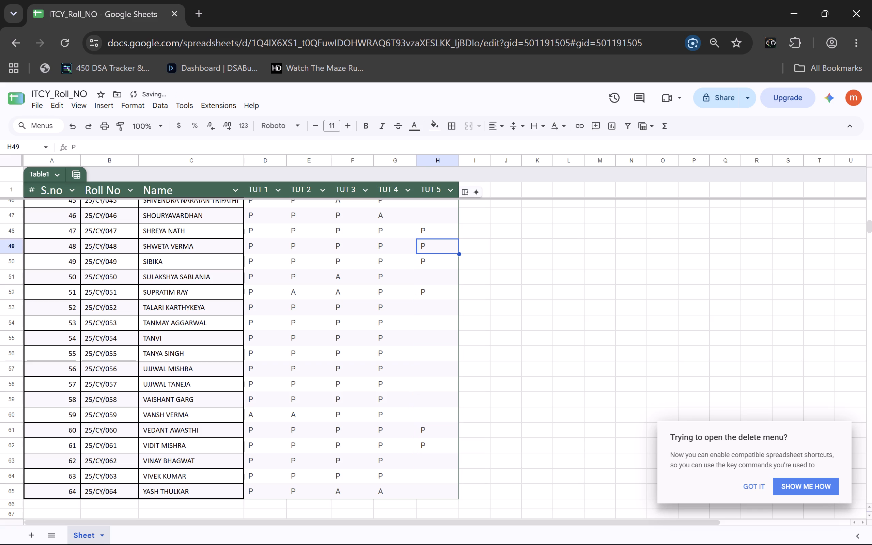
{"action": "key", "text": "Up"}
{"action": "key", "text": "Up"}
{"action": "key", "text": "Up"}
{"action": "key", "text": "Up"}
{"action": "key", "text": "Up"}
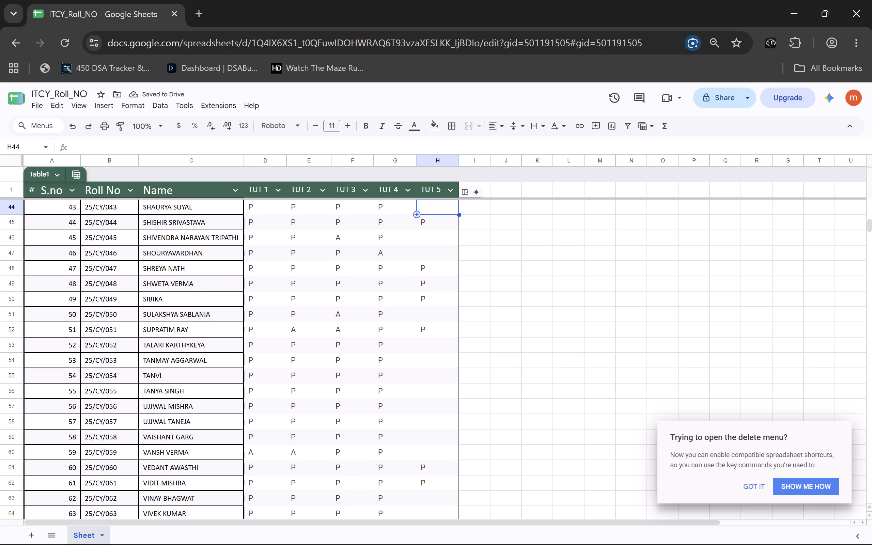
{"action": "key", "text": "p"}
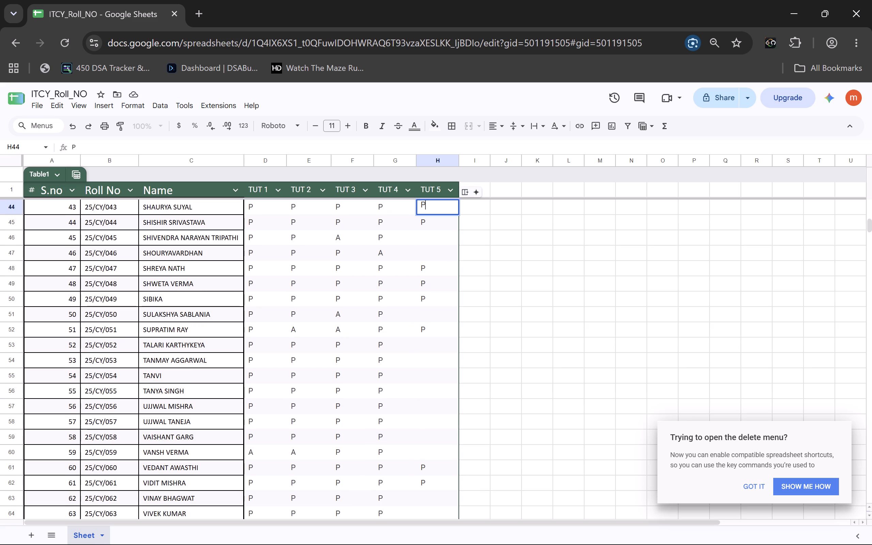
Enter P as the TUT 5 attendance of the student with S.no 55.
{"action": "key", "text": "Down"}
{"action": "key", "text": "Down"}
{"action": "key", "text": "Down"}
{"action": "key", "text": "Down"}
{"action": "key", "text": "Down"}
{"action": "key", "text": "Down"}
{"action": "key", "text": "Down"}
{"action": "key", "text": "Down"}
{"action": "key", "text": "Down"}
{"action": "key", "text": "Down"}
{"action": "key", "text": "Down"}
{"action": "key", "text": "Down"}
{"action": "key", "text": "Down"}
{"action": "key", "text": "Down"}
{"action": "key", "text": "Down"}
{"action": "key", "text": "Down"}
{"action": "key", "text": "Down"}
{"action": "key", "text": "Down"}
{"action": "key", "text": "Down"}
{"action": "key", "text": "Down"}
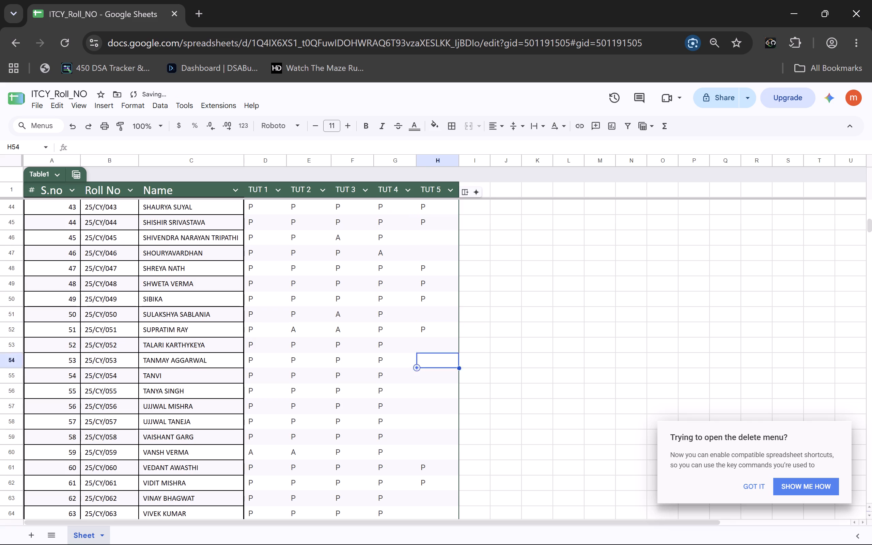
{"action": "key", "text": "Up"}
{"action": "key", "text": "Up"}
{"action": "key", "text": "Up"}
{"action": "key", "text": "Up"}
{"action": "key", "text": "Up"}
{"action": "key", "text": "Up"}
{"action": "key", "text": "Up"}
{"action": "key", "text": "Up"}
{"action": "key", "text": "Up"}
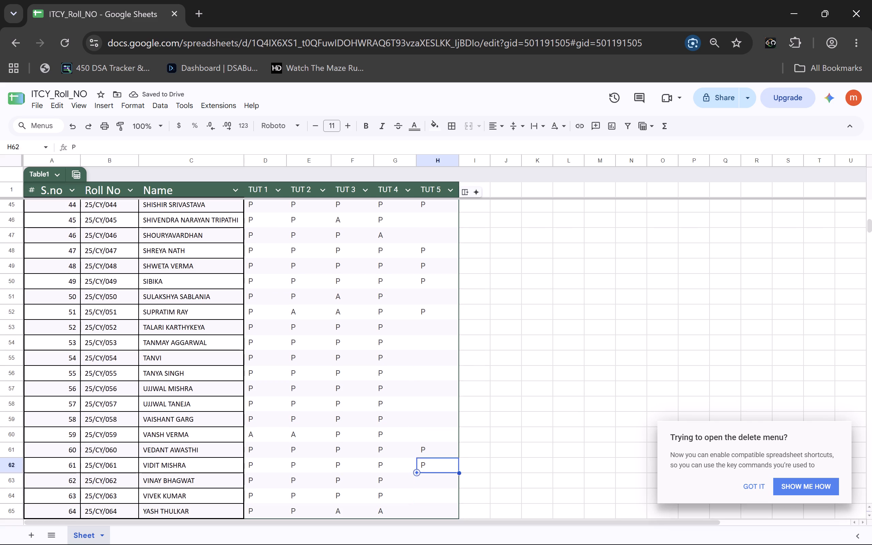
{"action": "key", "text": "p"}
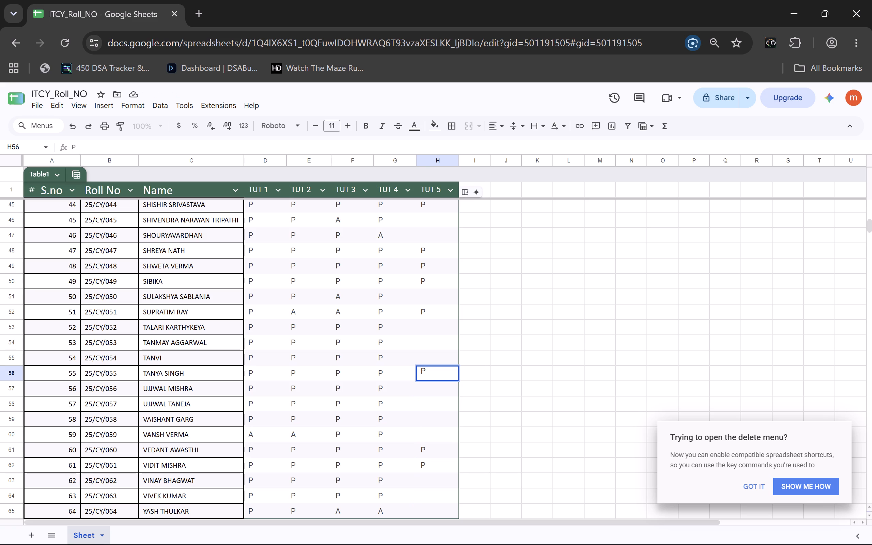
Enter P as the TUT 5 attendance of the student with S.no 2.
{"action": "key", "text": "Up"}
{"action": "key", "text": "Up"}
{"action": "key", "text": "Up"}
{"action": "key", "text": "Up"}
{"action": "key", "text": "Up"}
{"action": "key", "text": "Up"}
{"action": "key", "text": "Up"}
{"action": "key", "text": "Up"}
{"action": "key", "text": "Up"}
{"action": "key", "text": "Up"}
{"action": "key", "text": "Up"}
{"action": "key", "text": "Up"}
{"action": "key", "text": "Up"}
{"action": "key", "text": "Up"}
{"action": "key", "text": "Up"}
{"action": "key", "text": "Up"}
{"action": "key", "text": "Up"}
{"action": "key", "text": "Up"}
{"action": "key", "text": "Up"}
{"action": "key", "text": "Up"}
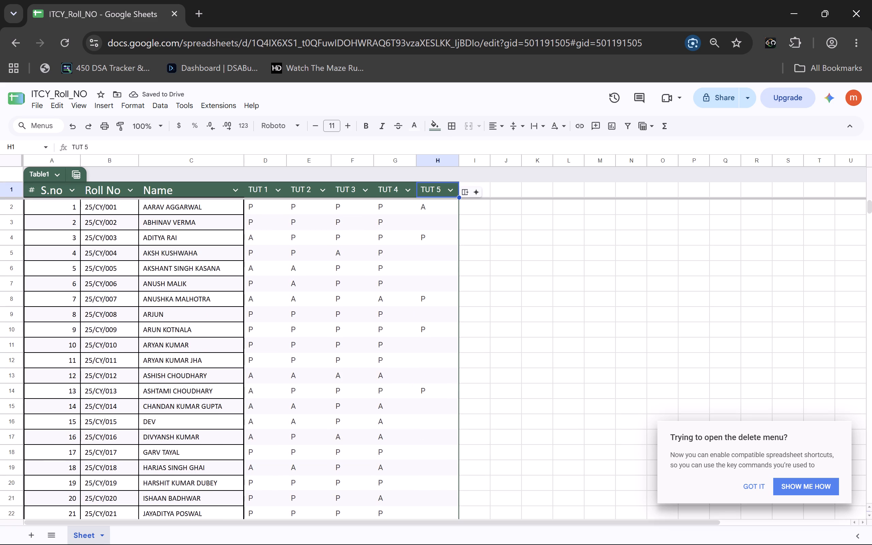
{"action": "key", "text": "Down"}
{"action": "key", "text": "Down"}
{"action": "key", "text": "Down"}
{"action": "key", "text": "Up"}
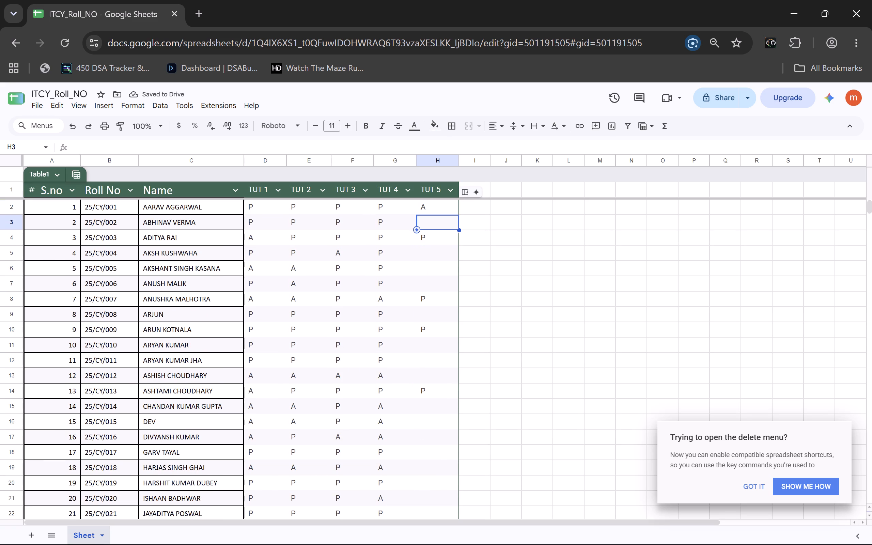
{"action": "key", "text": "p"}
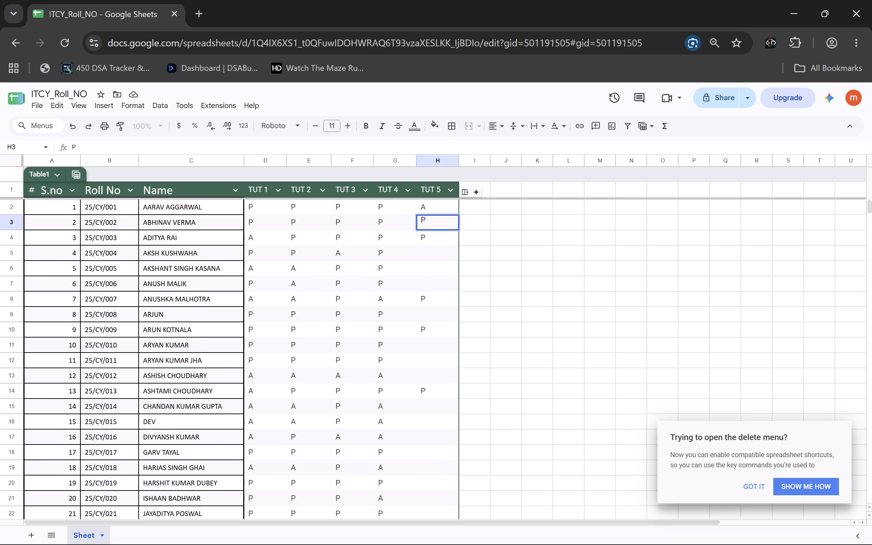
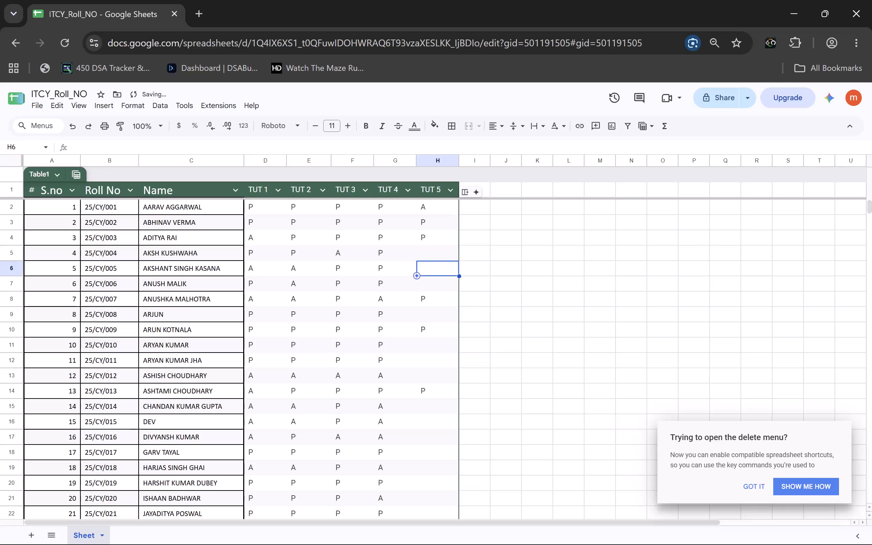
Enter P as the TUT 5 attendance of the student with S.no 10, and of the one with S.no 8.
{"action": "key", "text": "Down"}
{"action": "key", "text": "Down"}
{"action": "key", "text": "Down"}
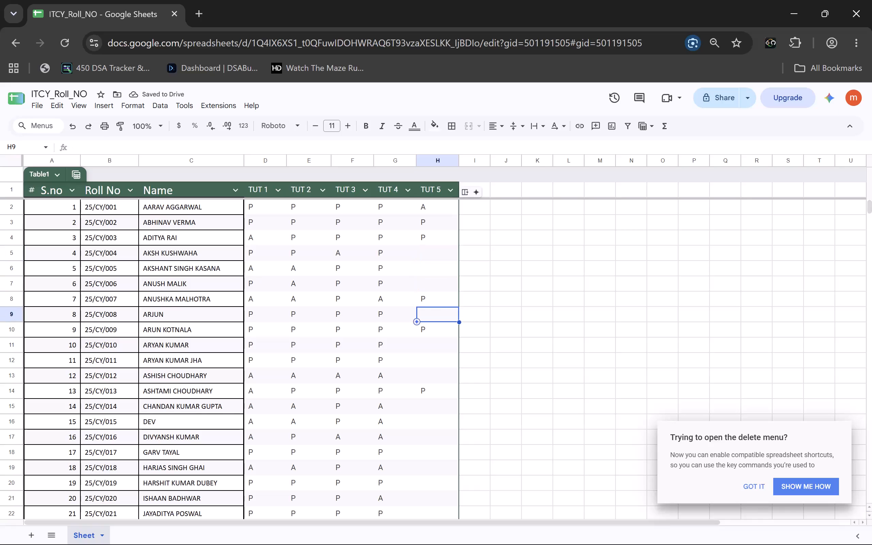
{"action": "key", "text": "Down"}
{"action": "key", "text": "Down"}
{"action": "key", "text": "p"}
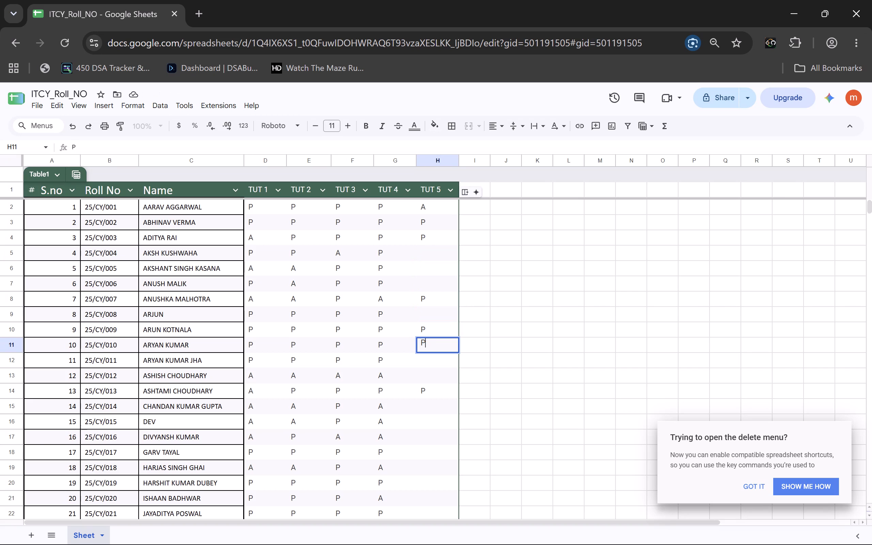
{"action": "key", "text": "Up"}
{"action": "key", "text": "Up"}
{"action": "key", "text": "p"}
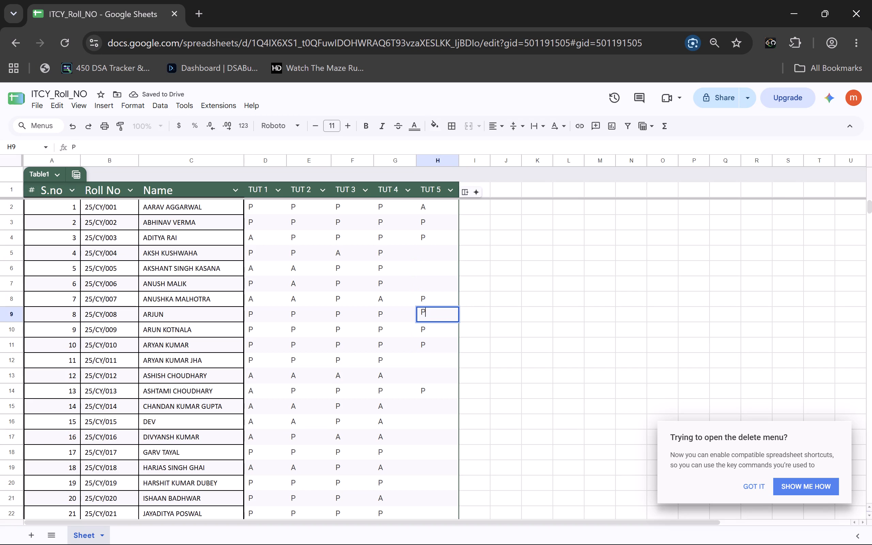
{"action": "key", "text": "Up"}
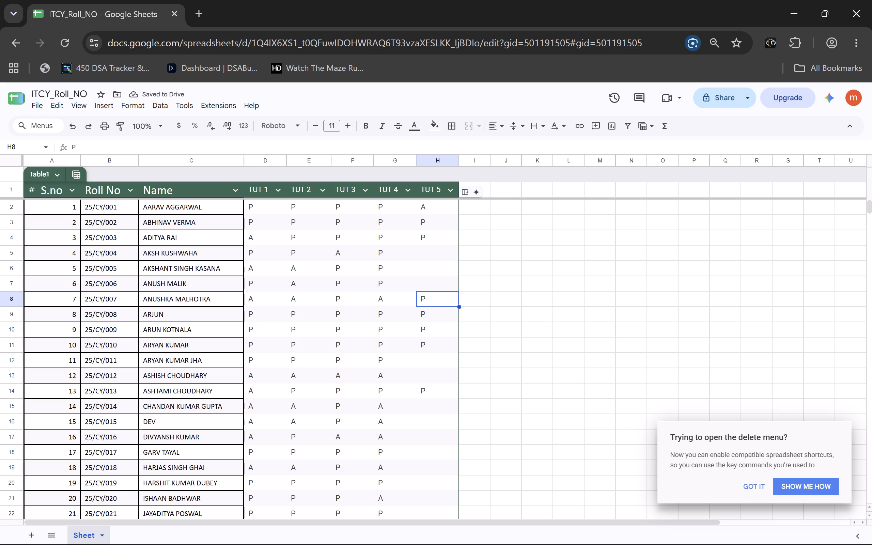
Enter P as the TUT 5 attendance of the student with S.no 12, and of the one with S.no 11.
{"action": "key", "text": "Down"}
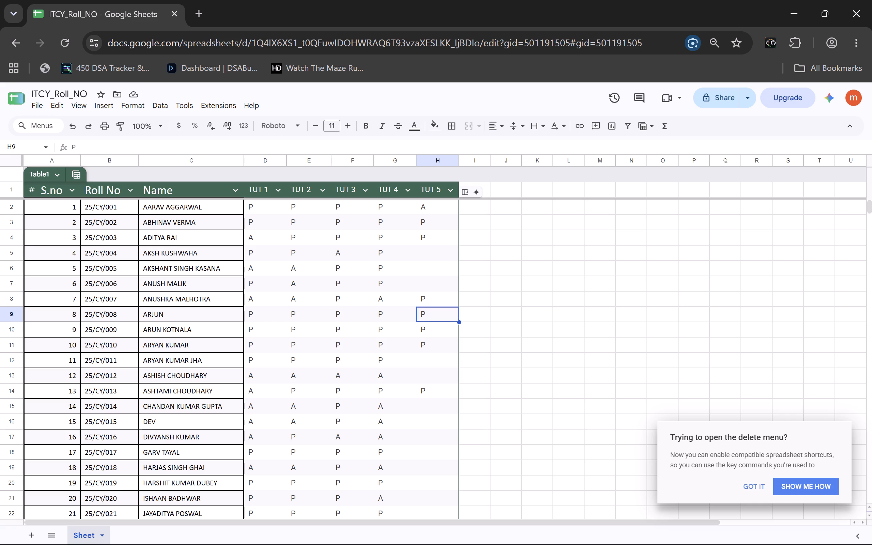
{"action": "key", "text": "Down"}
{"action": "key", "text": "Down"}
{"action": "key", "text": "Down"}
{"action": "key", "text": "Down"}
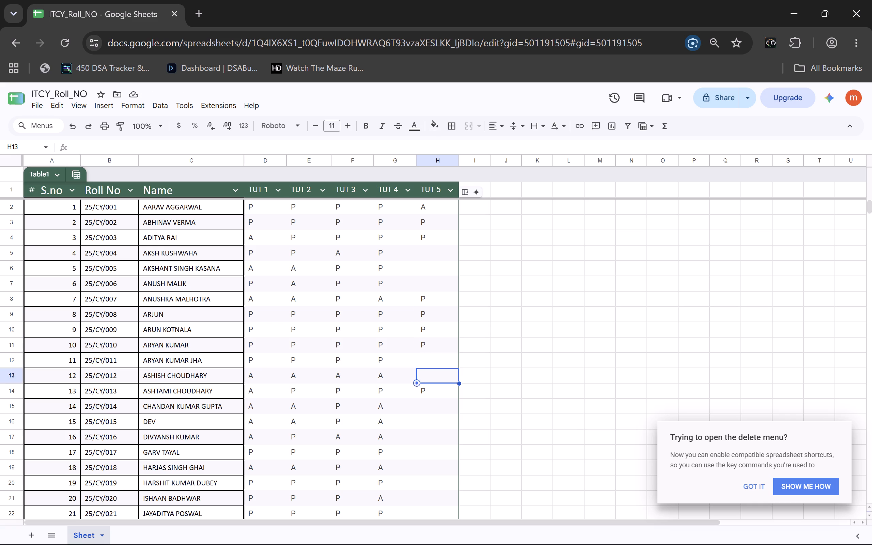
{"action": "type", "text": "PP"}
{"action": "key", "text": "BackSpace"}
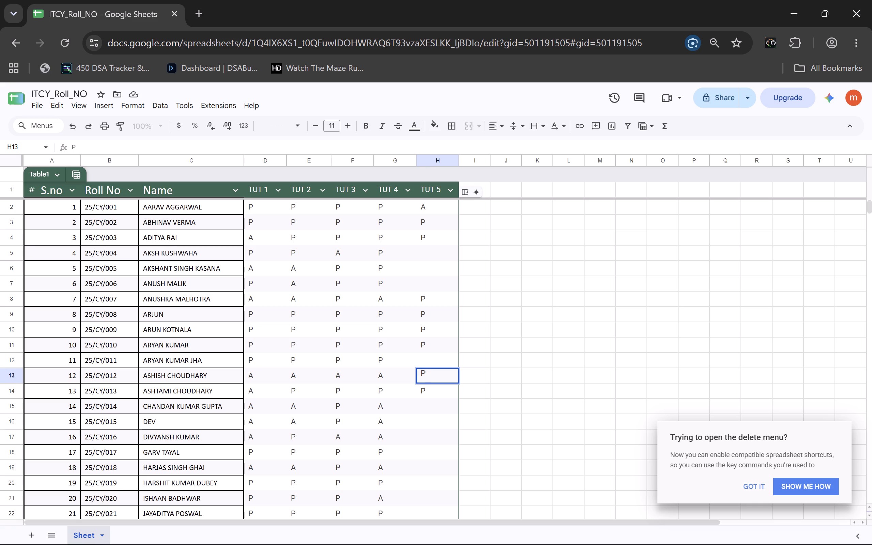
{"action": "key", "text": "Up"}
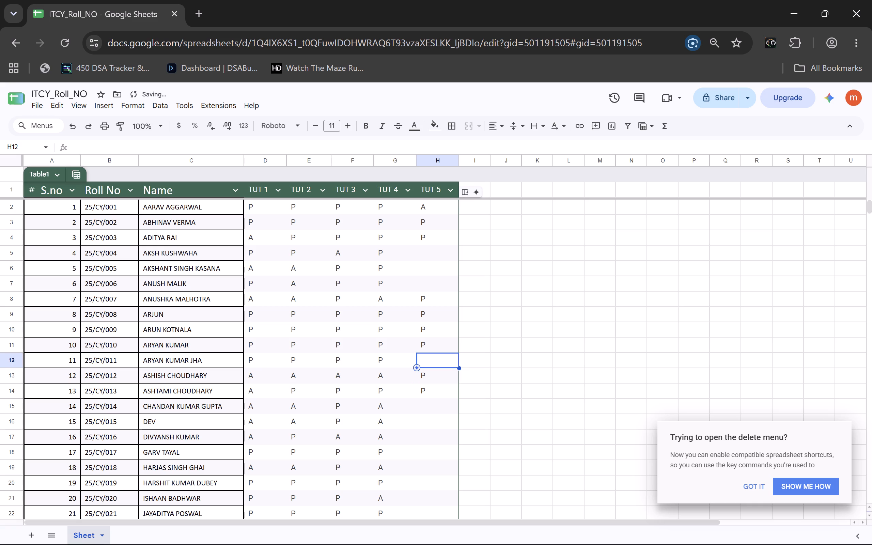
{"action": "key", "text": "p"}
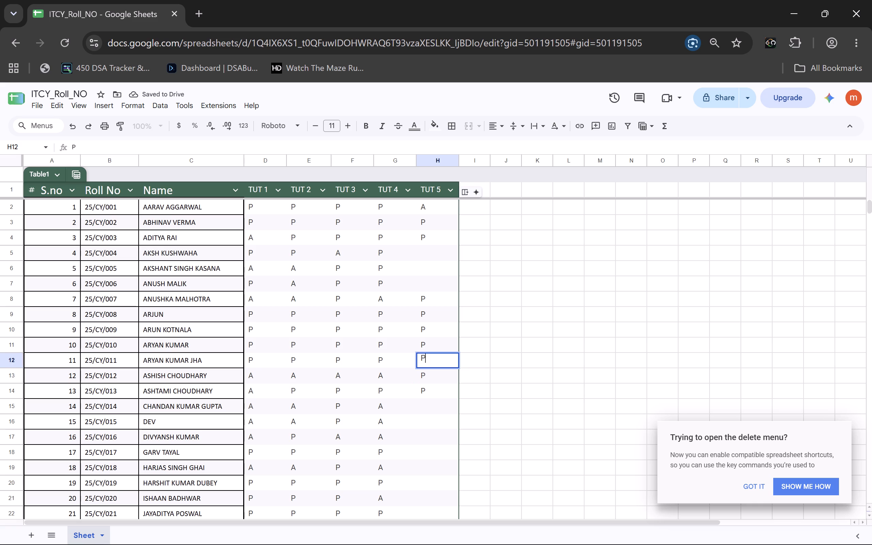
{"action": "key", "text": "Up"}
Enter P as the TUT 5 attendance of the student with S.no 4.
{"action": "key", "text": "Up"}
{"action": "key", "text": "Up"}
{"action": "key", "text": "Up"}
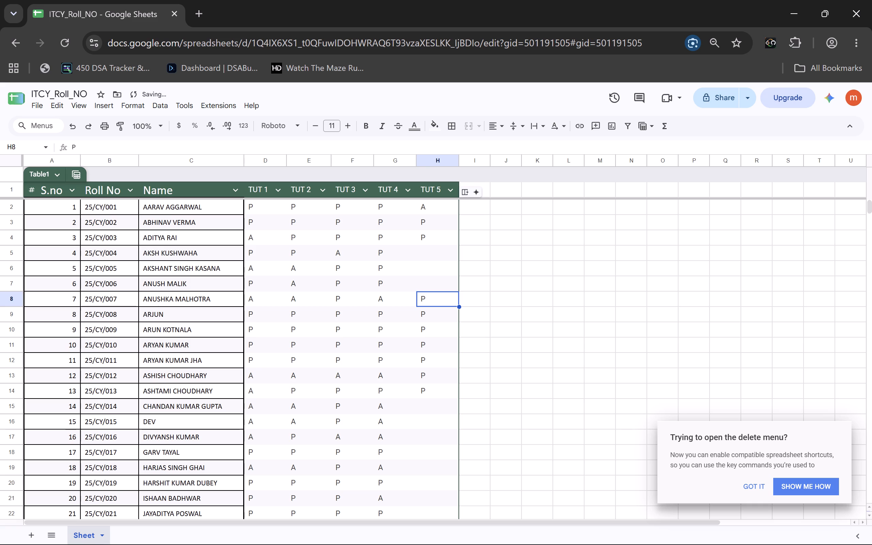
{"action": "key", "text": "Up"}
{"action": "key", "text": "Up"}
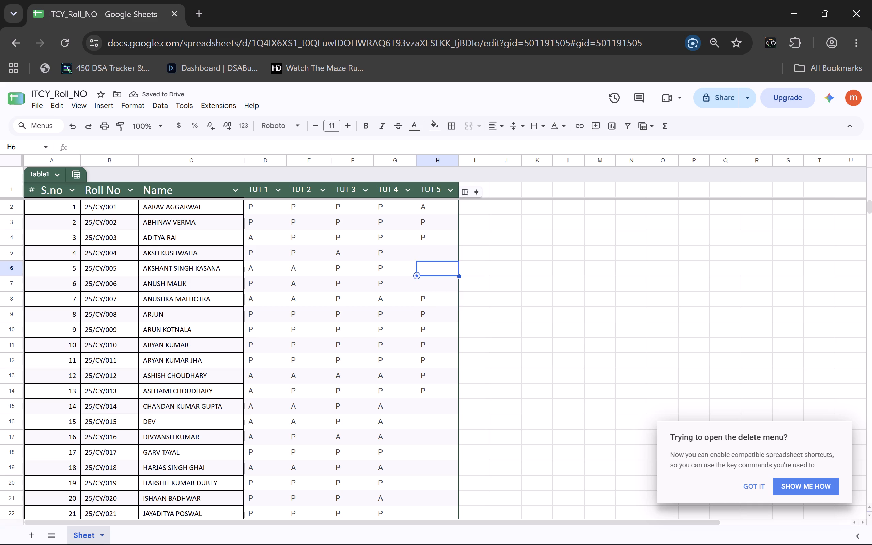
{"action": "key", "text": "Up"}
{"action": "key", "text": "p"}
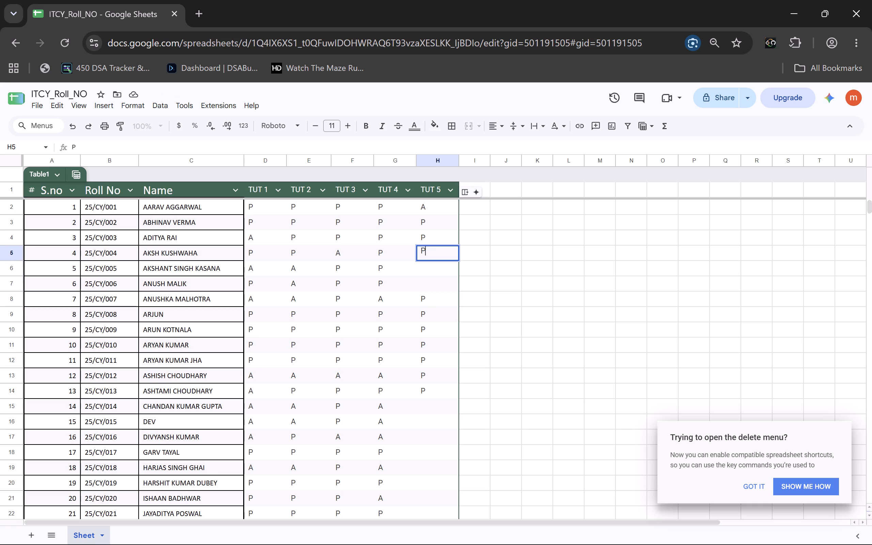
{"action": "key", "text": "BackSpace"}
{"action": "key", "text": "Down"}
{"action": "key", "text": "Up"}
{"action": "key", "text": "p"}
{"action": "key", "text": "Down"}
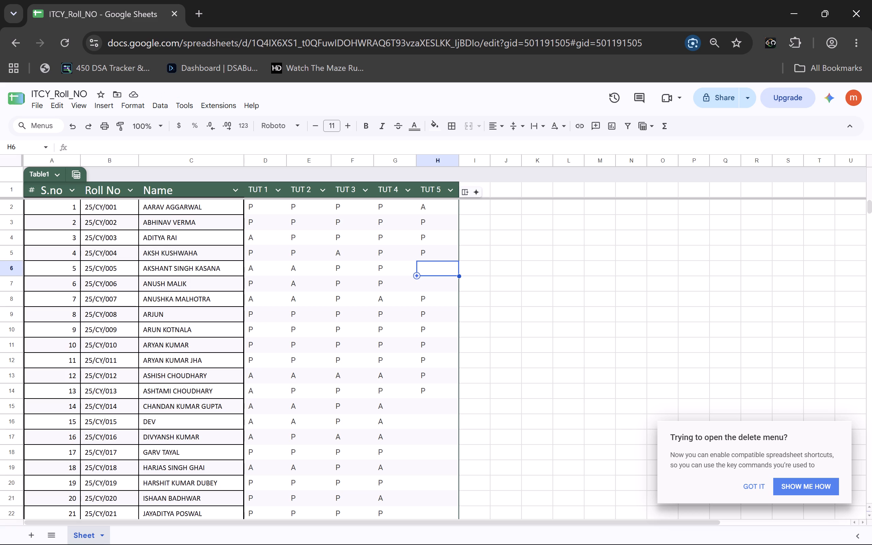
Enter A as the TUT 5 attendance of the students with S.no 5 and 6.
{"action": "key", "text": "a"}
{"action": "key", "text": "Down"}
{"action": "key", "text": "a"}
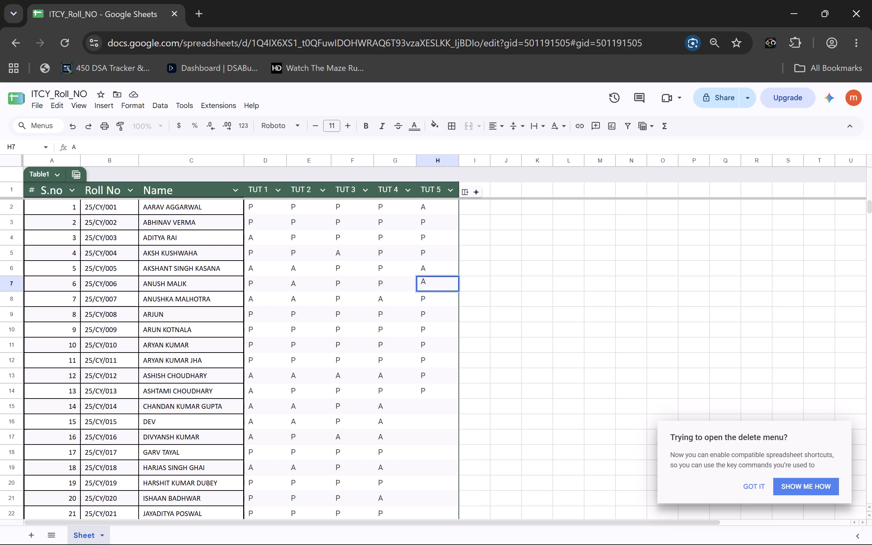
{"action": "key", "text": "Down"}
Enter P as the TUT 5 attendance of the student with S.no 14.
{"action": "key", "text": "Down"}
{"action": "key", "text": "Down"}
{"action": "key", "text": "Down"}
{"action": "key", "text": "Down"}
{"action": "key", "text": "Down"}
{"action": "key", "text": "Down"}
{"action": "key", "text": "Down"}
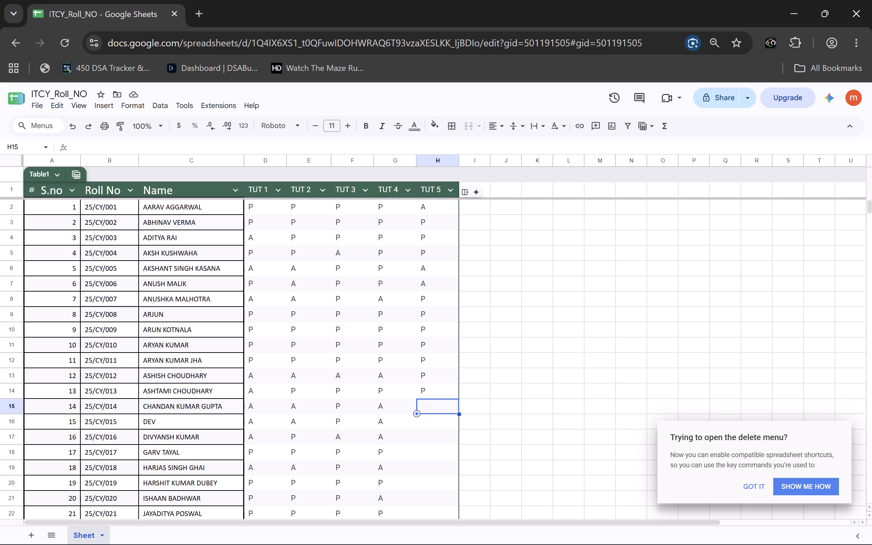
{"action": "key", "text": "p"}
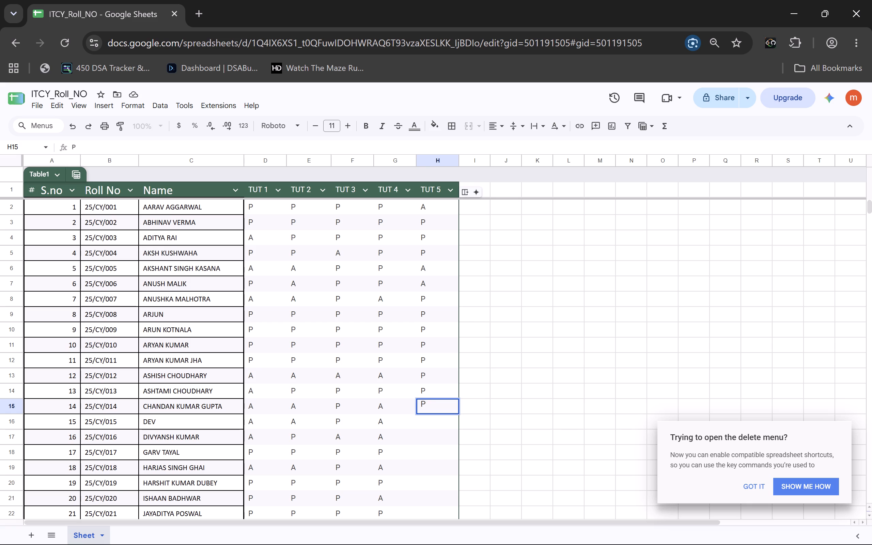
{"action": "key", "text": "Down"}
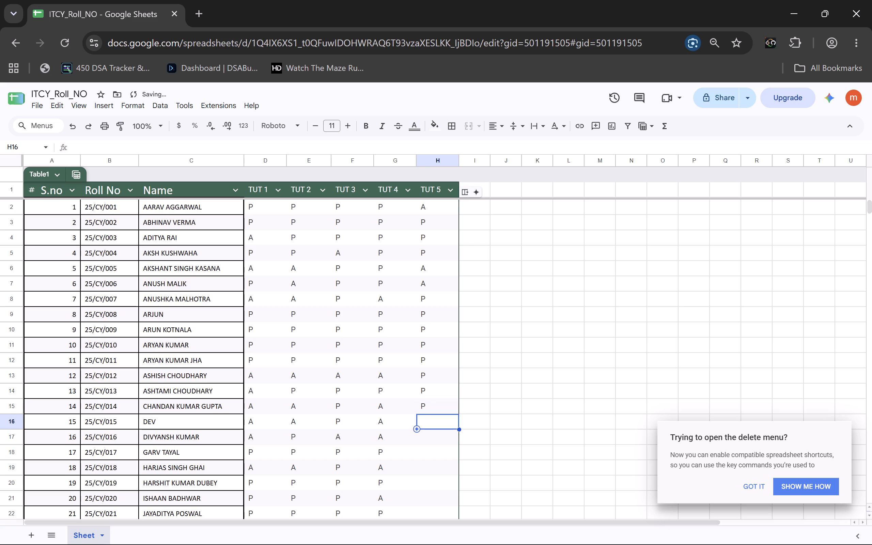
Enter A as the TUT 5 attendance of the students with S.no 15 and 16.
{"action": "key", "text": "a"}
{"action": "key", "text": "Down"}
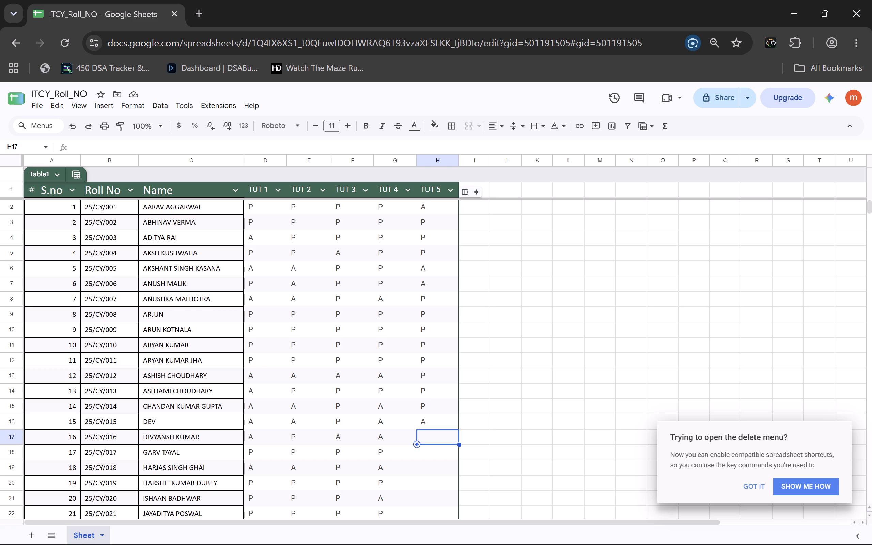
{"action": "key", "text": "a"}
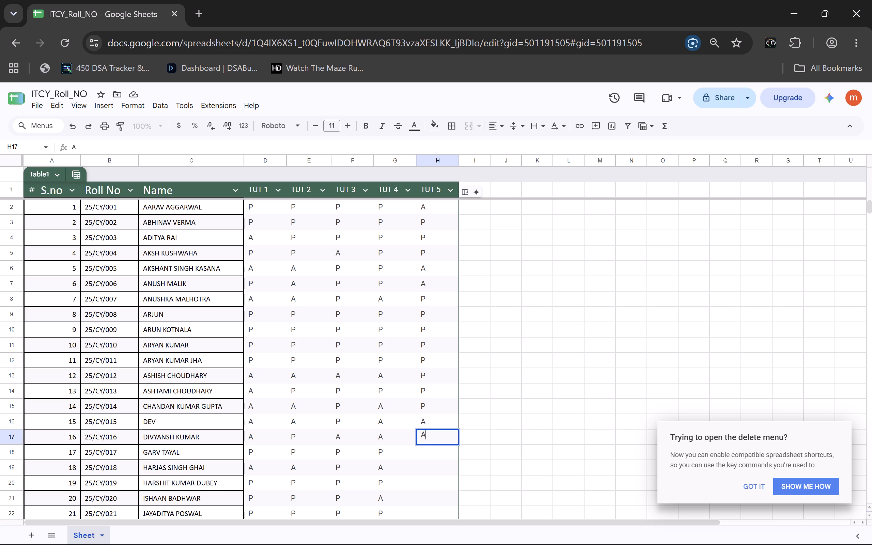
{"action": "key", "text": "Down"}
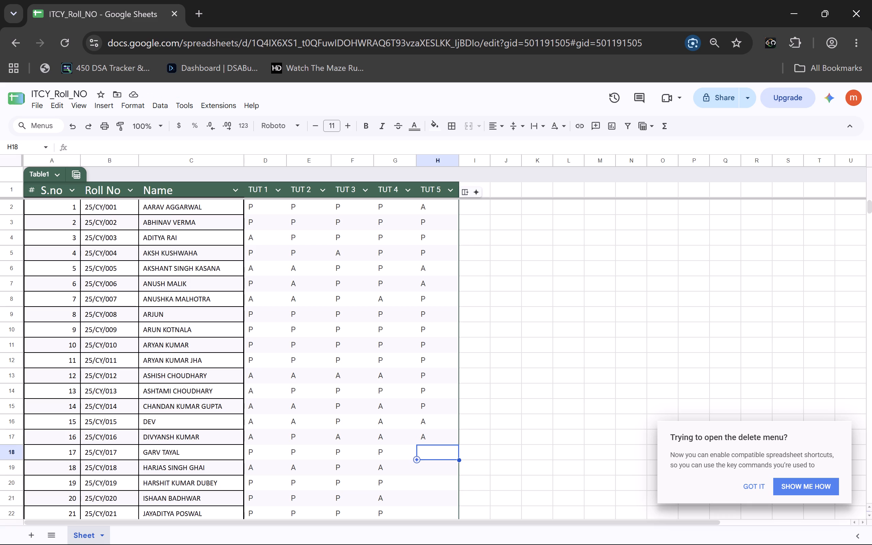
Enter P as the TUT 5 attendance of the students with S.no 17, 18 and 19.
{"action": "key", "text": "p"}
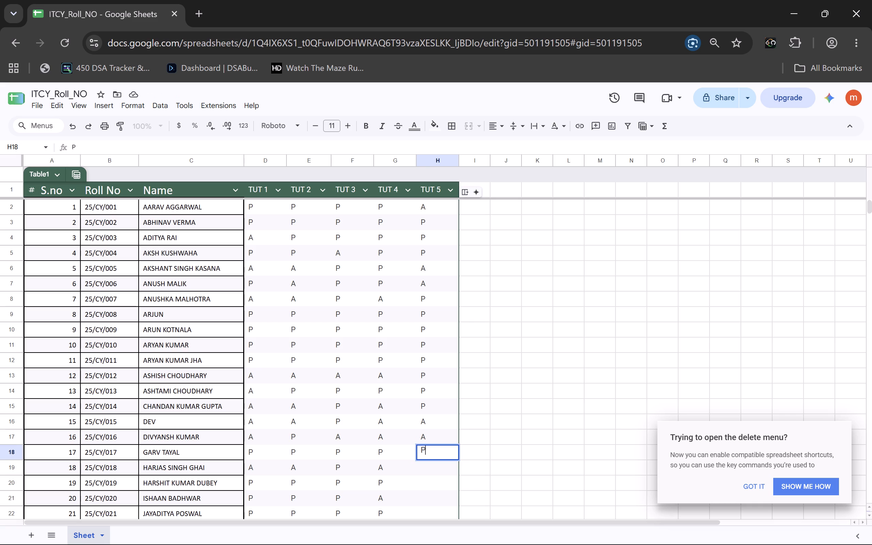
{"action": "key", "text": "Down"}
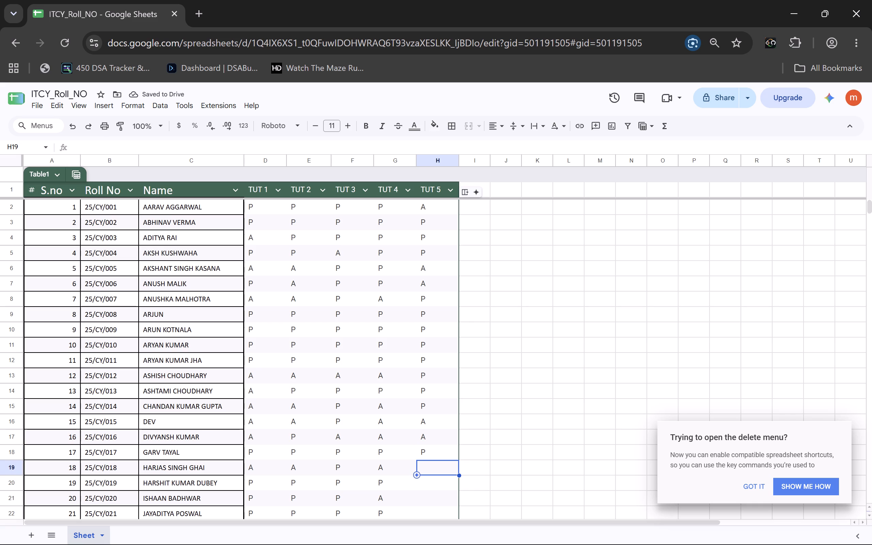
{"action": "key", "text": "p"}
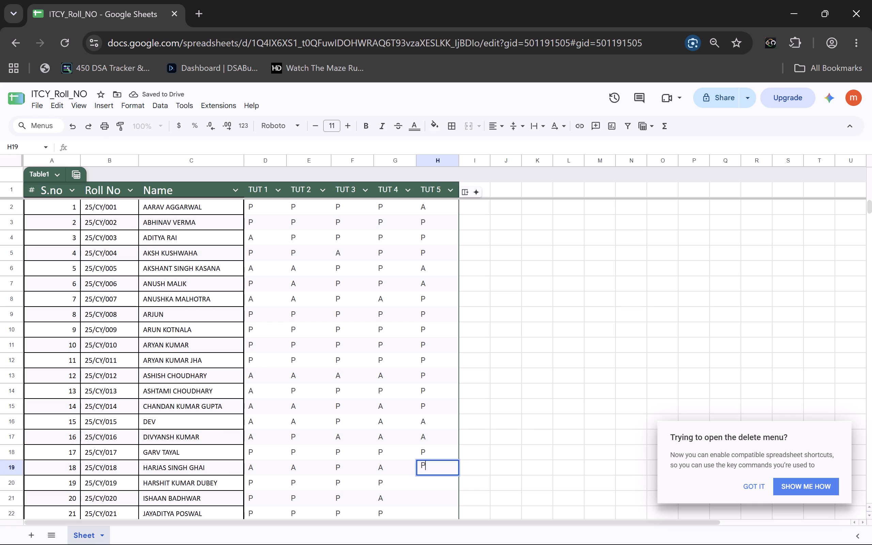
{"action": "key", "text": "Down"}
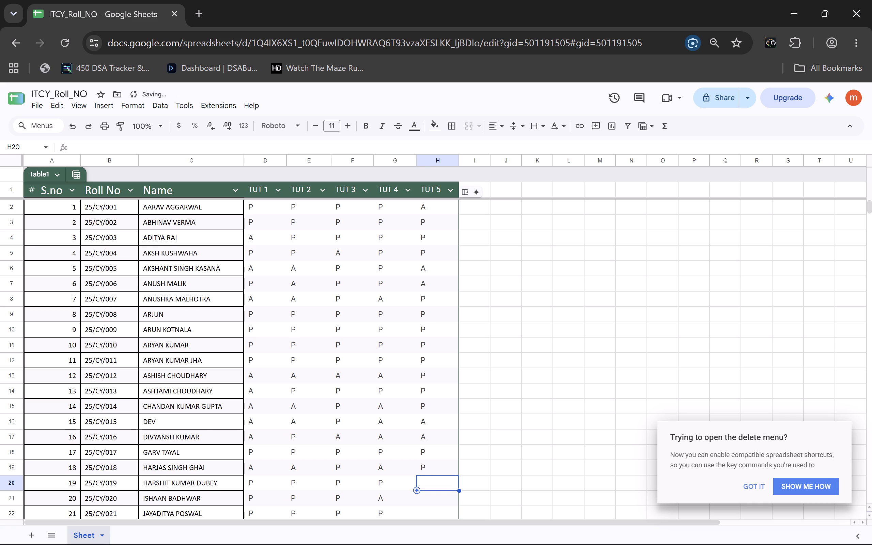
{"action": "key", "text": "p"}
{"action": "key", "text": "Down"}
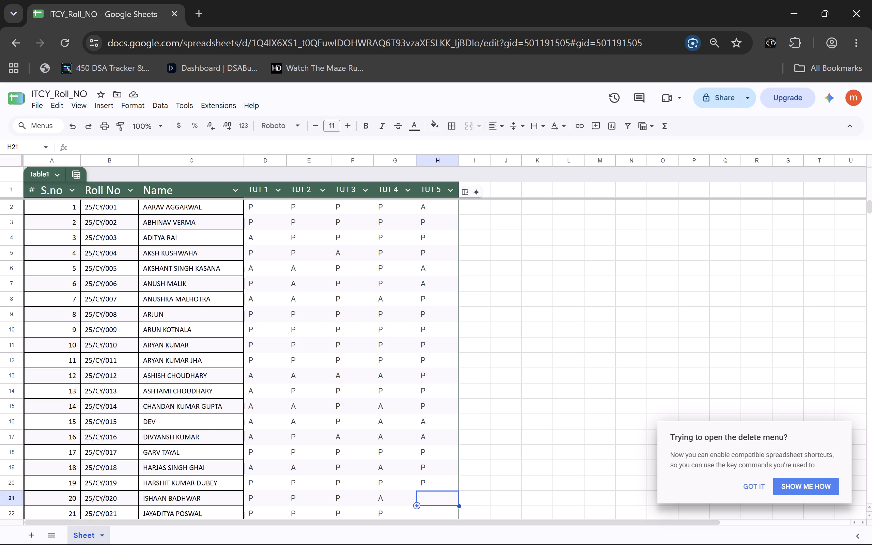
Enter A as the TUT 5 attendance of the students with S.no 20, 21, 22 and 23.
{"action": "key", "text": "a"}
{"action": "key", "text": "Left"}
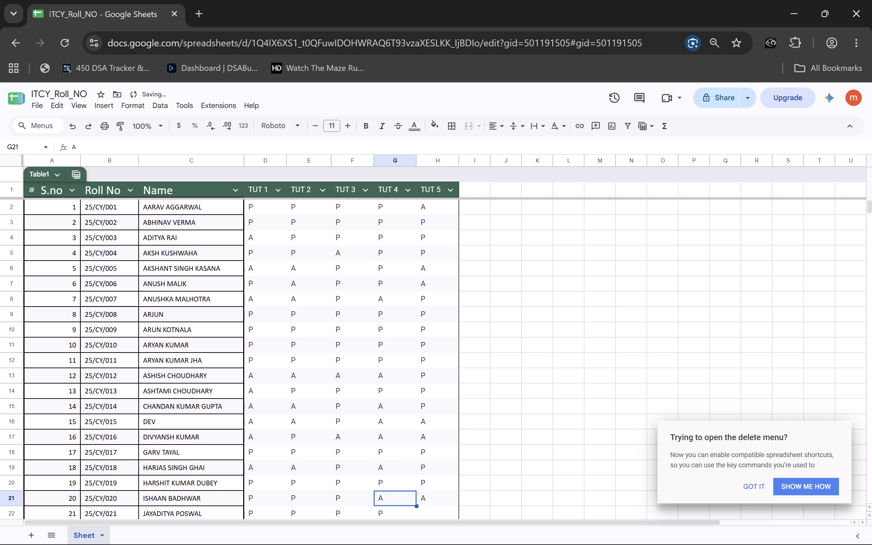
{"action": "key", "text": "Right"}
{"action": "key", "text": "Down"}
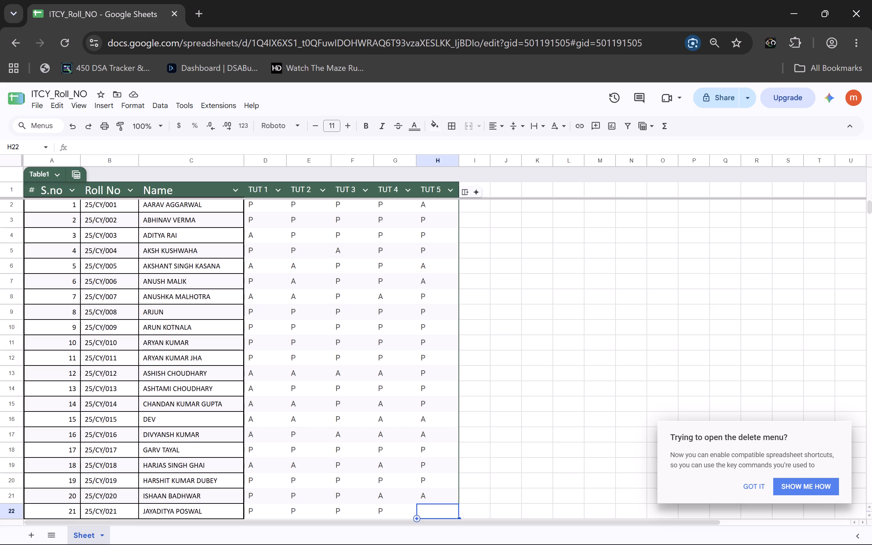
{"action": "key", "text": "Down"}
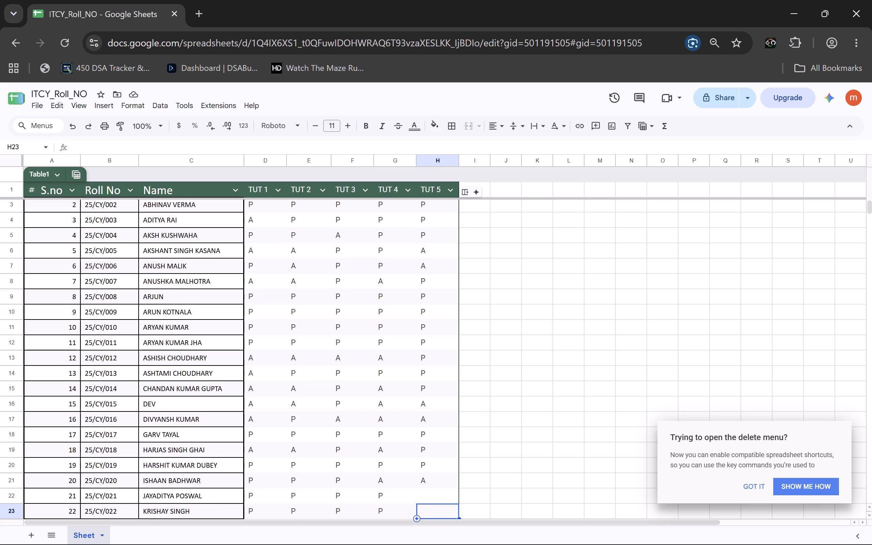
{"action": "key", "text": "Up"}
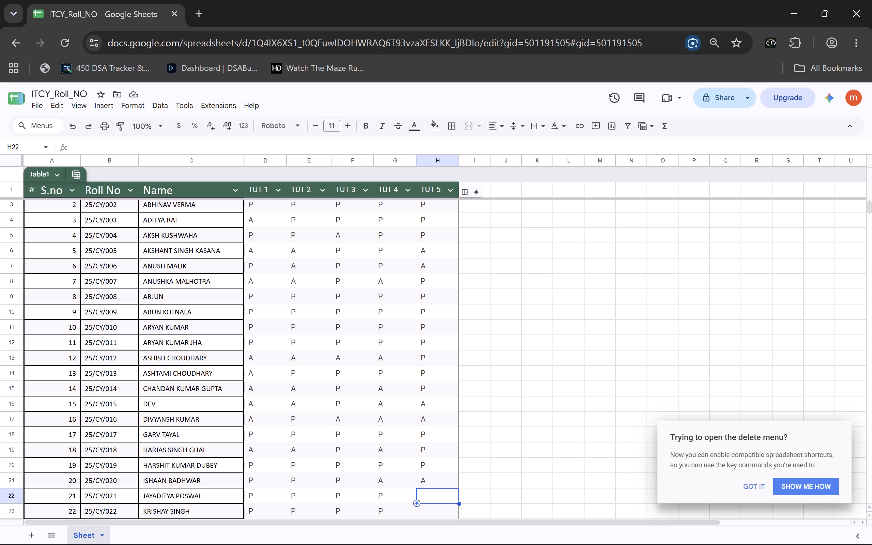
{"action": "key", "text": "a"}
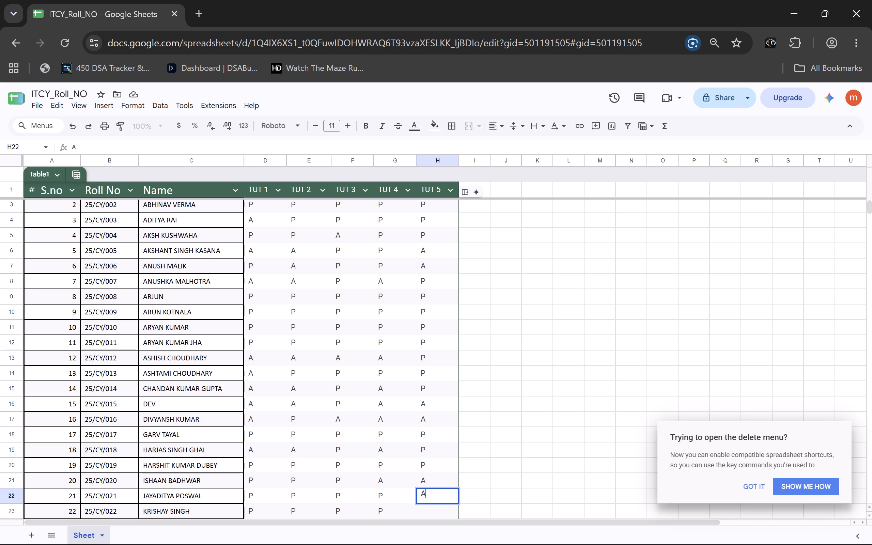
{"action": "key", "text": "Down"}
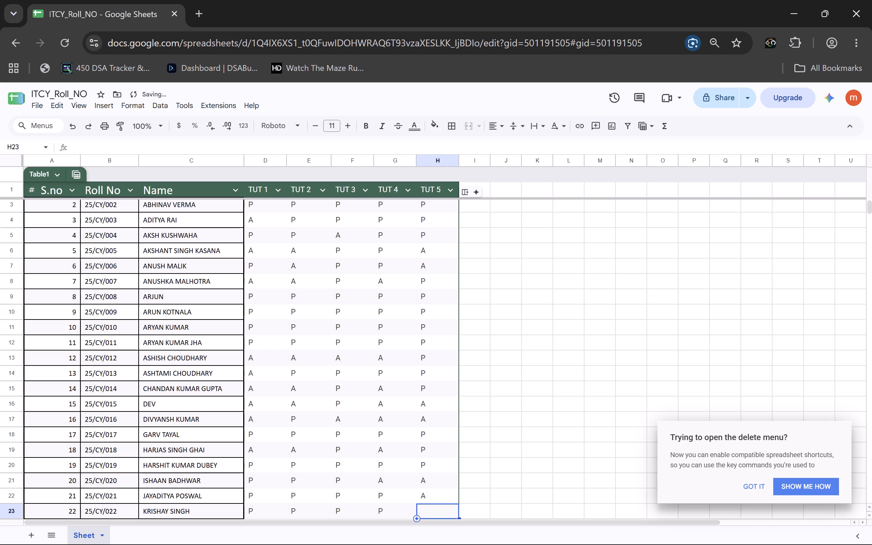
{"action": "key", "text": "a"}
{"action": "key", "text": "Down"}
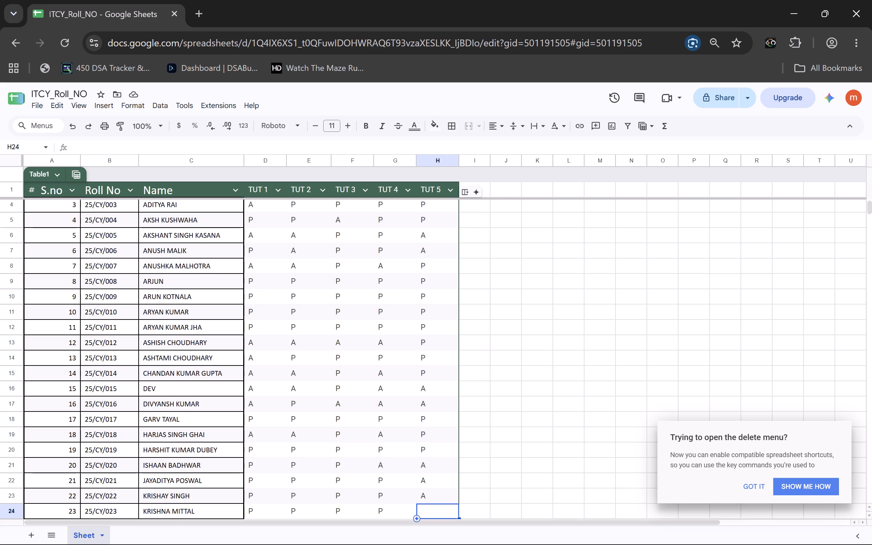
{"action": "key", "text": "a"}
{"action": "key", "text": "Down"}
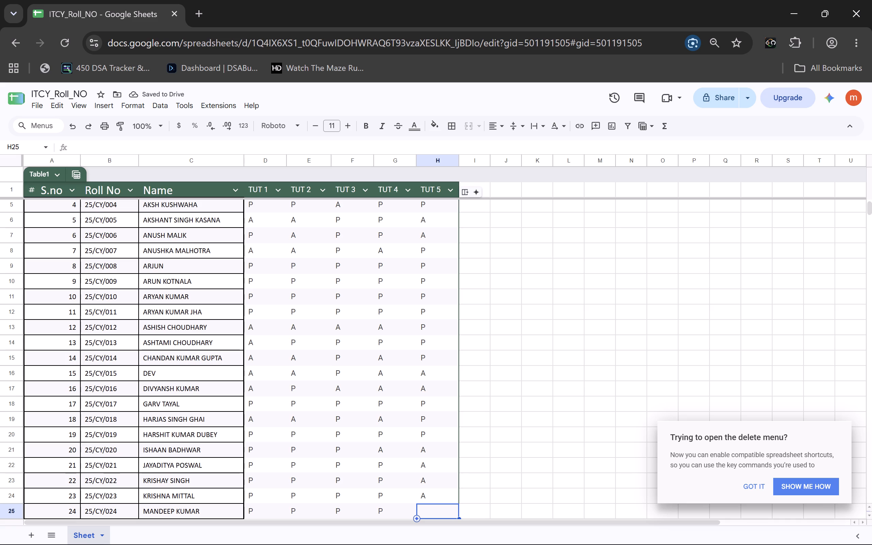
Enter P as the TUT 5 attendance of the student with S.no 24.
{"action": "key", "text": "p"}
{"action": "key", "text": "Down"}
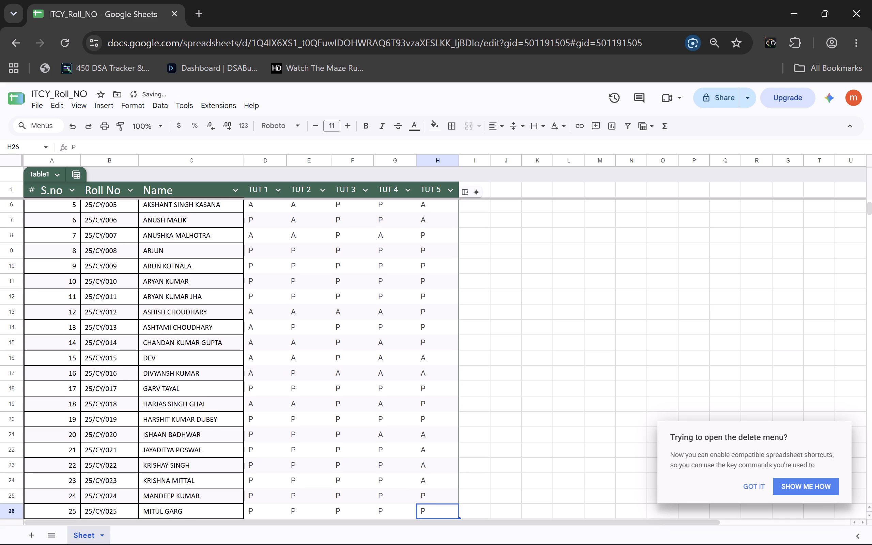
Enter P as the TUT 5 attendance of the students with S.no 25 and 26.
{"action": "key", "text": "p"}
{"action": "key", "text": "Down"}
{"action": "key", "text": "p"}
{"action": "key", "text": "Down"}
Enter A as the TUT 5 attendance of the student with S.no 27.
{"action": "key", "text": "Up"}
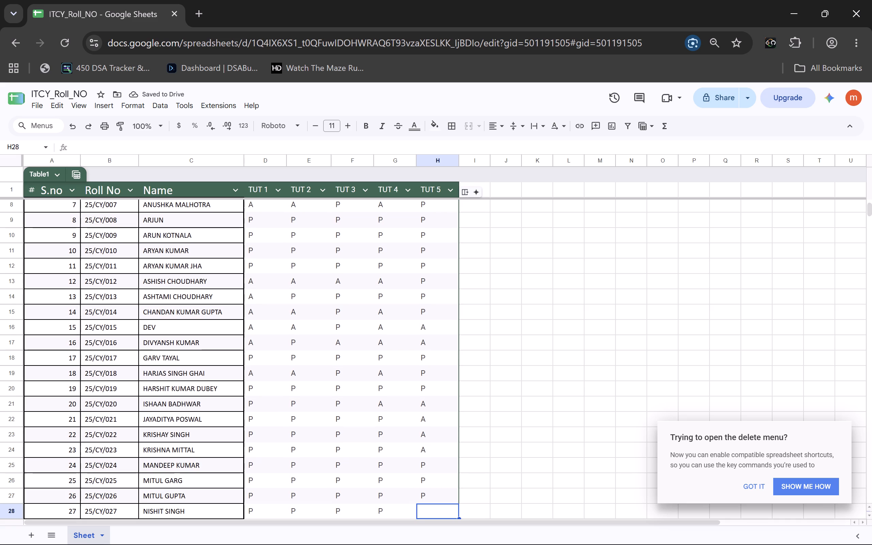
{"action": "key", "text": "Down"}
{"action": "key", "text": "Down"}
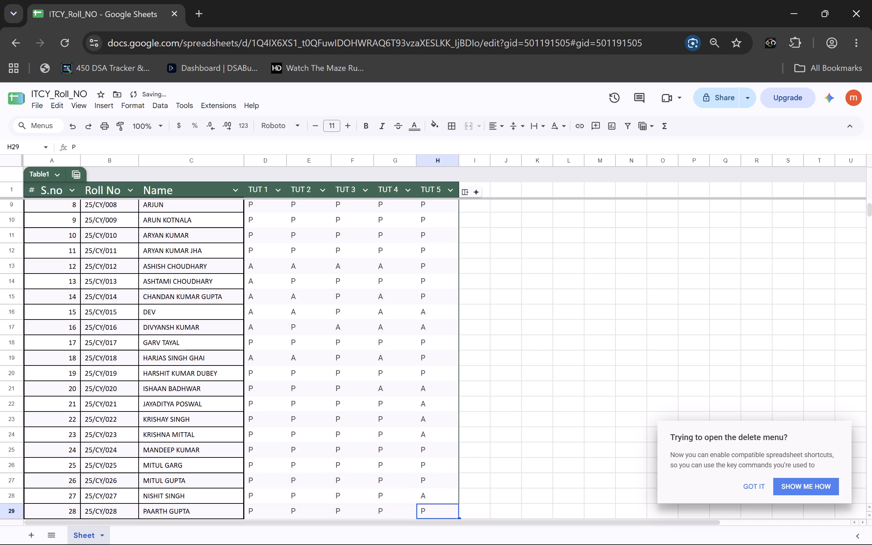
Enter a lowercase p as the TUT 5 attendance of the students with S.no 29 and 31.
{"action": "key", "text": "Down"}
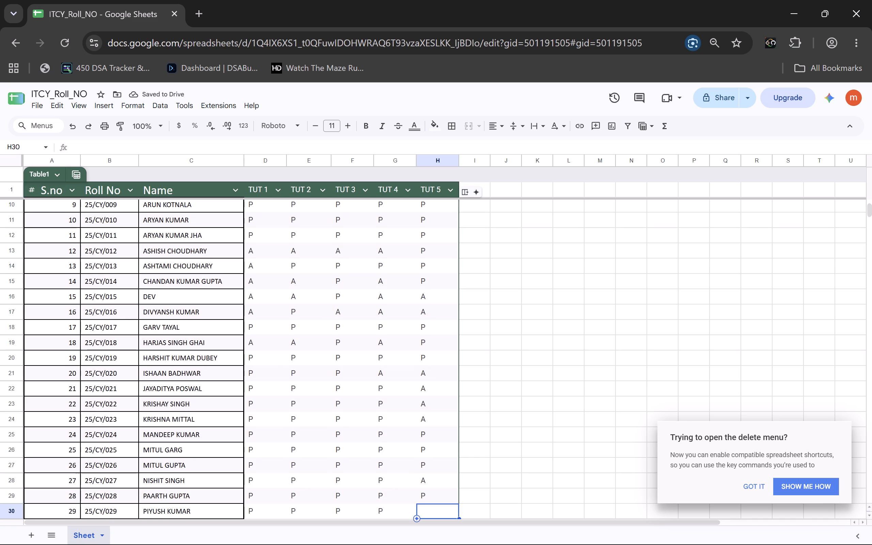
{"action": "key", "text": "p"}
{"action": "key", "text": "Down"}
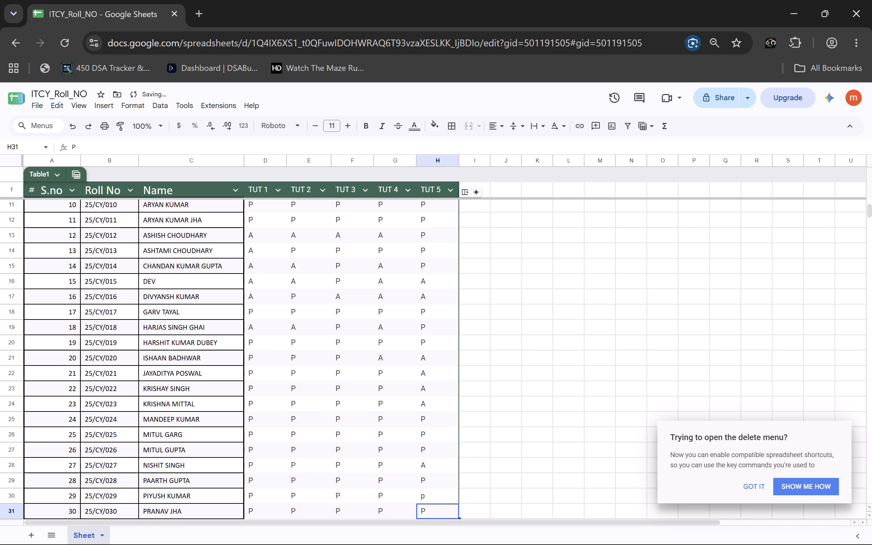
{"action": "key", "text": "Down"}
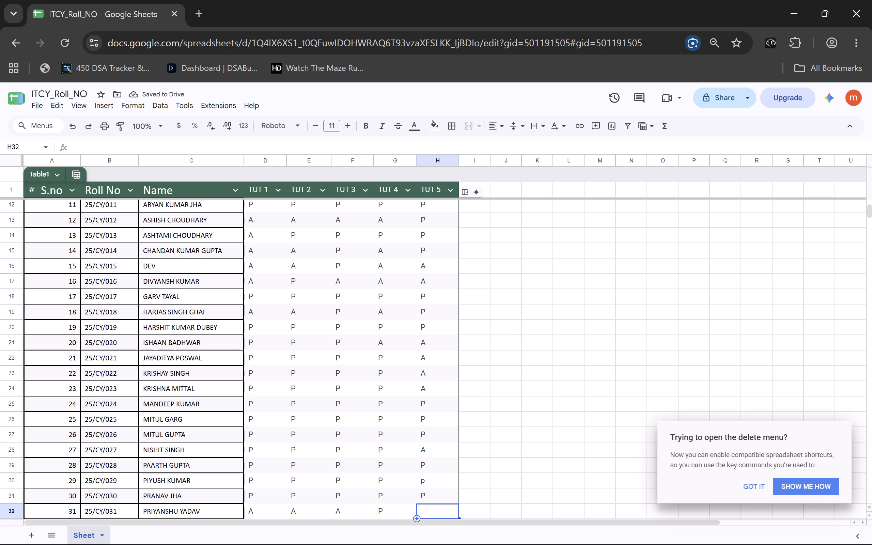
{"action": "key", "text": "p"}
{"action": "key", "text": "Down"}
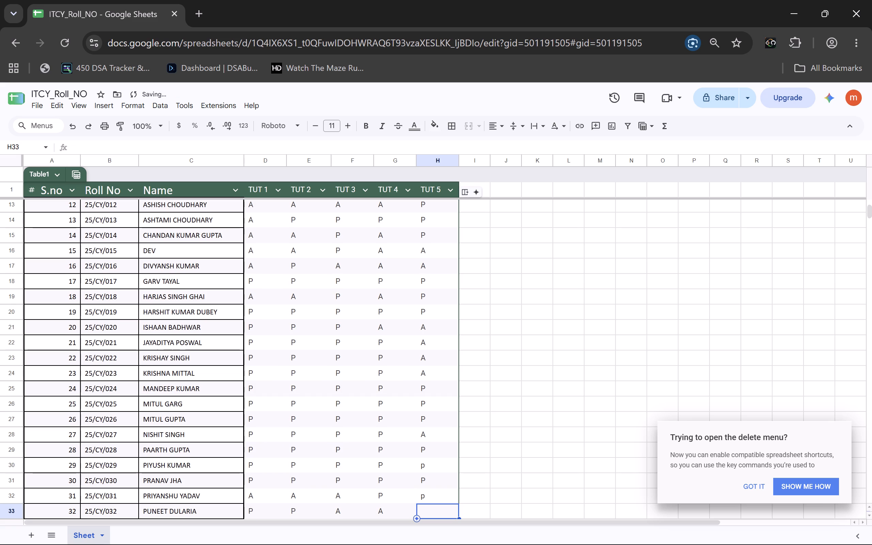
Clear the TUT 5 entries of the students with S.no 31 and 29 and re-enter each as a capital P.
{"action": "key", "text": "Up"}
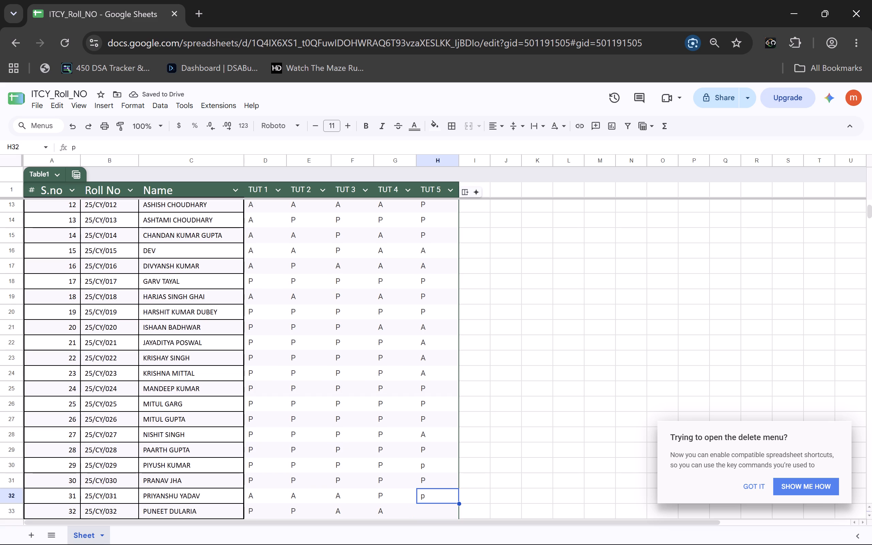
{"action": "key", "text": "BackSpace"}
{"action": "key", "text": "p"}
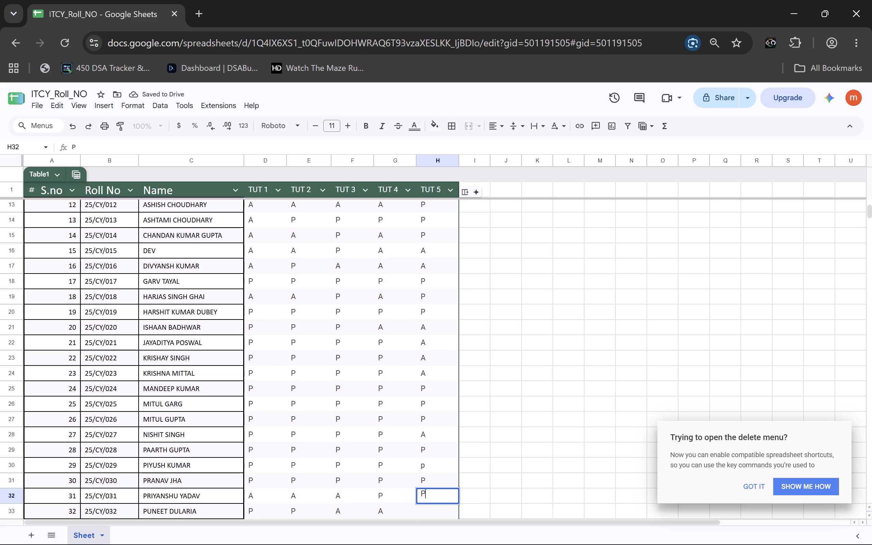
{"action": "key", "text": "Up"}
{"action": "key", "text": "Up"}
{"action": "key", "text": "BackSpace"}
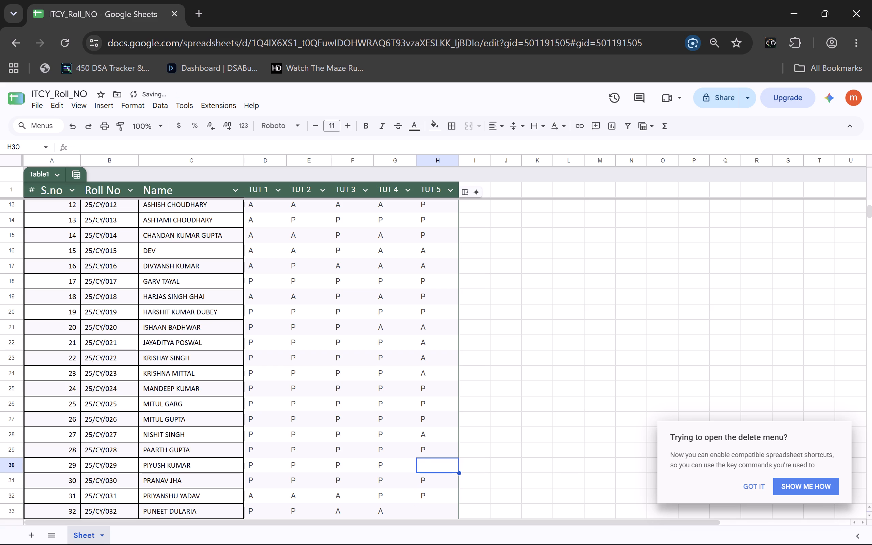
{"action": "key", "text": "p"}
{"action": "key", "text": "Down"}
Enter A as the TUT 5 attendance of the student with S.no 32.
{"action": "key", "text": "Down"}
{"action": "key", "text": "Down"}
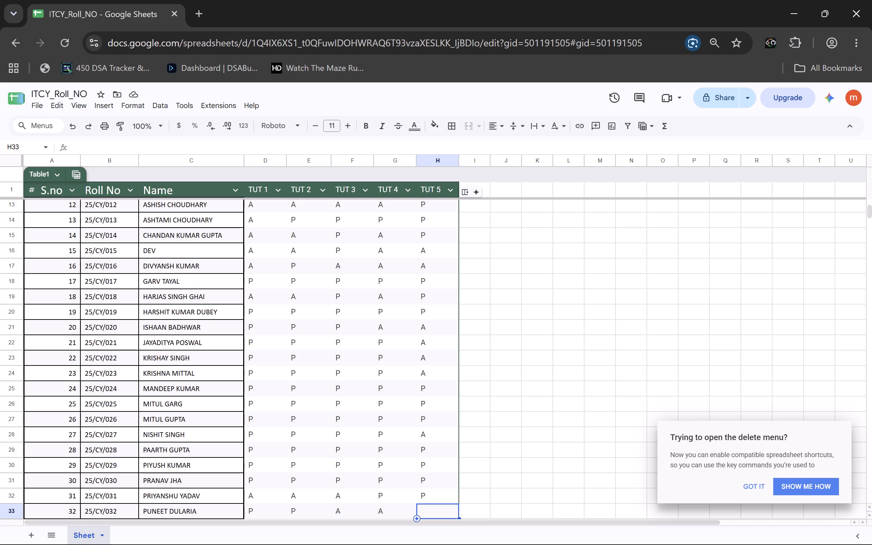
{"action": "key", "text": "a"}
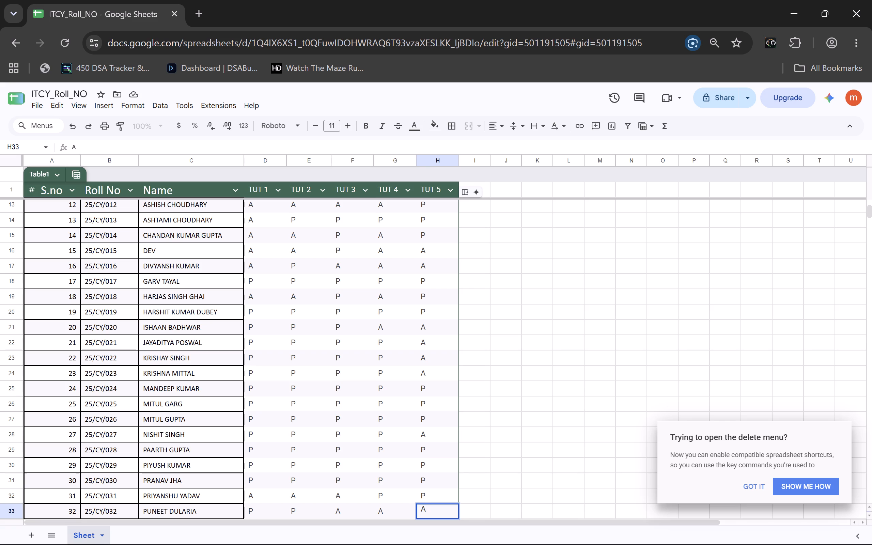
{"action": "key", "text": "Down"}
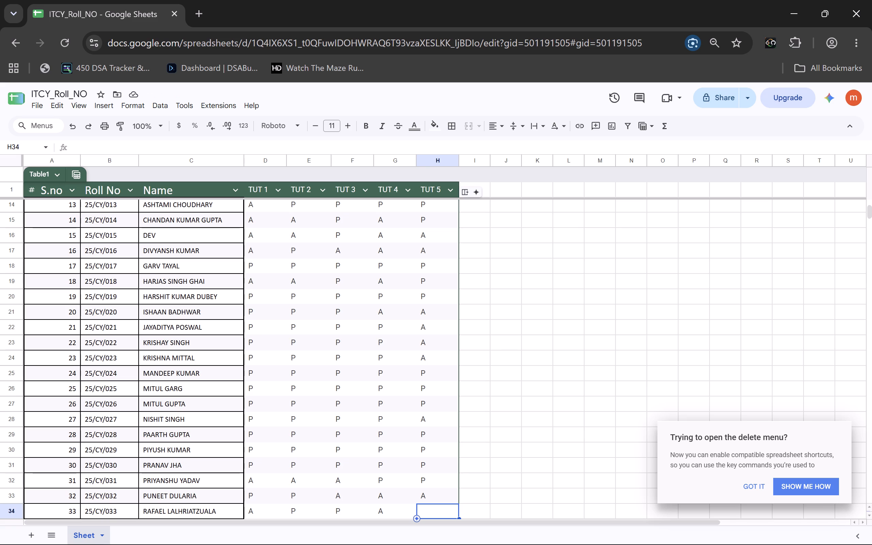
Enter P as the TUT 5 attendance of the students with S.no 33, 35 and 36.
{"action": "key", "text": "p"}
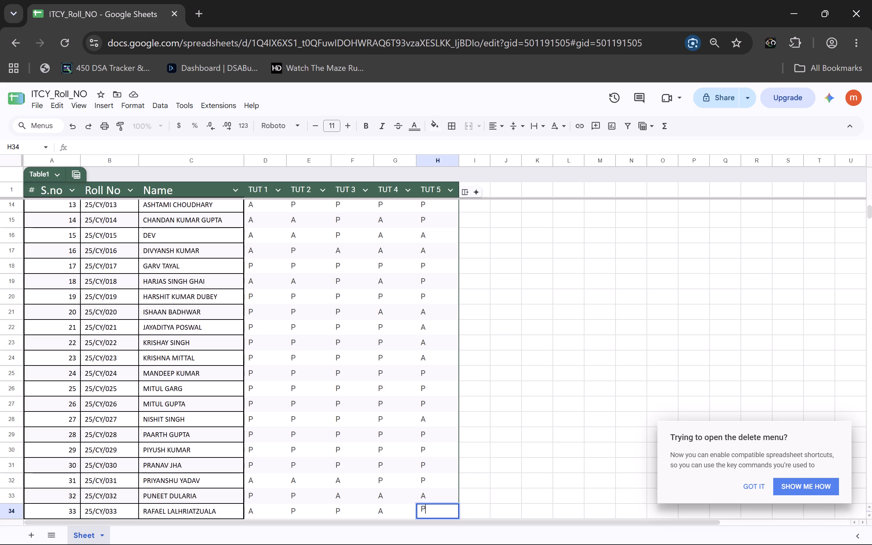
{"action": "key", "text": "Down"}
{"action": "key", "text": "Down"}
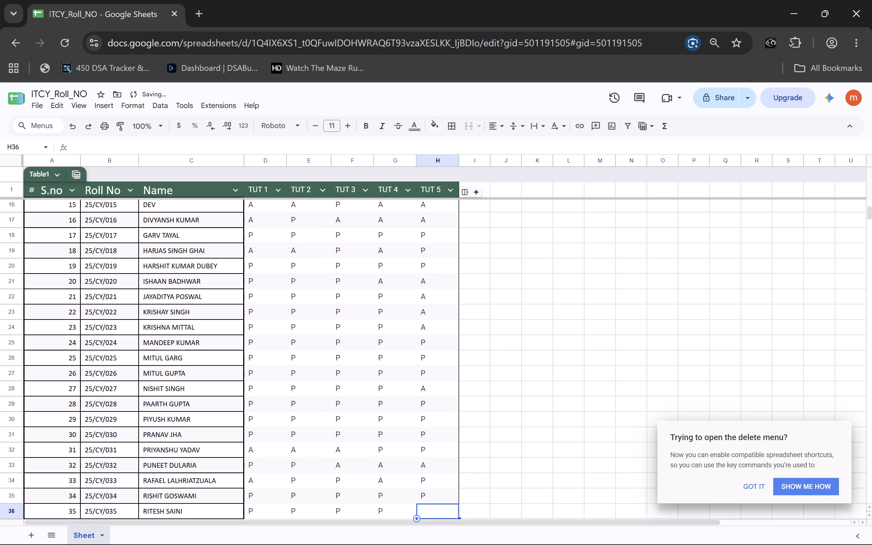
{"action": "key", "text": "p"}
{"action": "key", "text": "Down"}
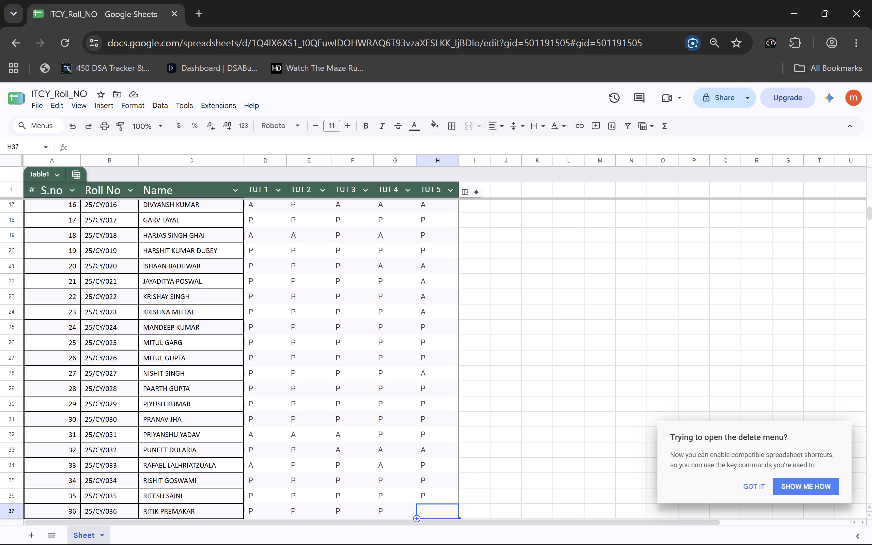
{"action": "key", "text": "p"}
{"action": "key", "text": "Down"}
Enter P as the TUT 5 attendance of the students with S.no 38, 39, 40, 41 and 42.
{"action": "key", "text": "Down"}
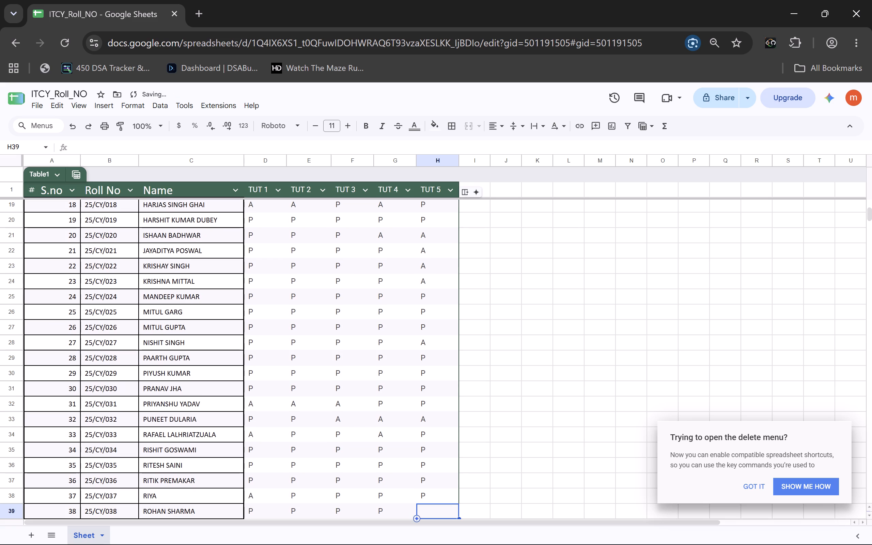
{"action": "key", "text": "p"}
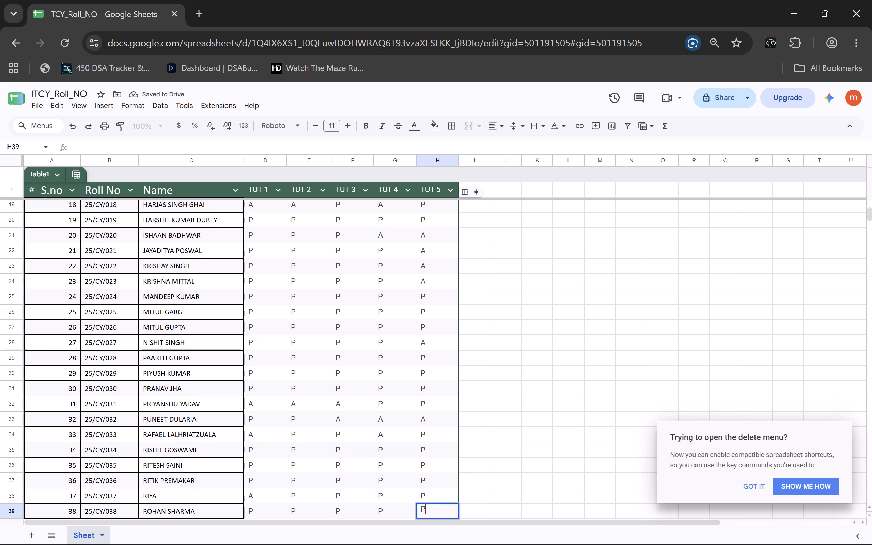
{"action": "key", "text": "Down"}
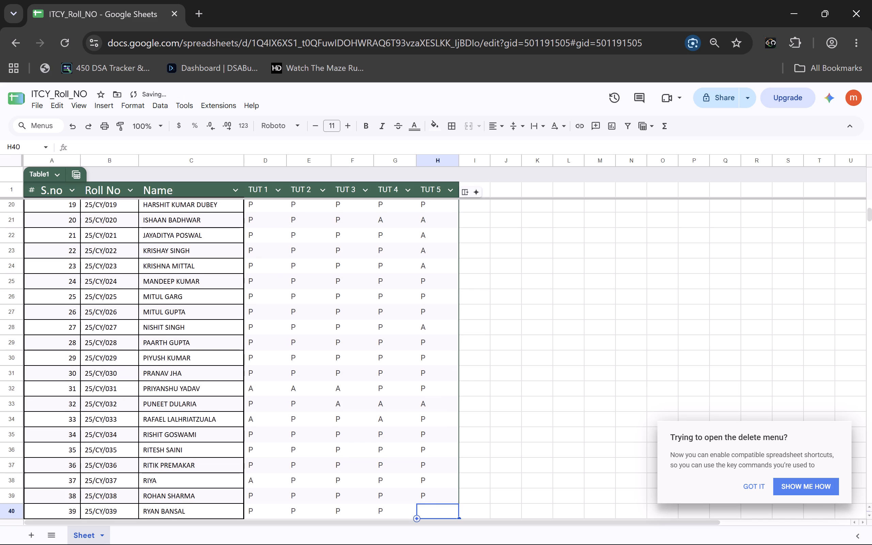
{"action": "key", "text": "p"}
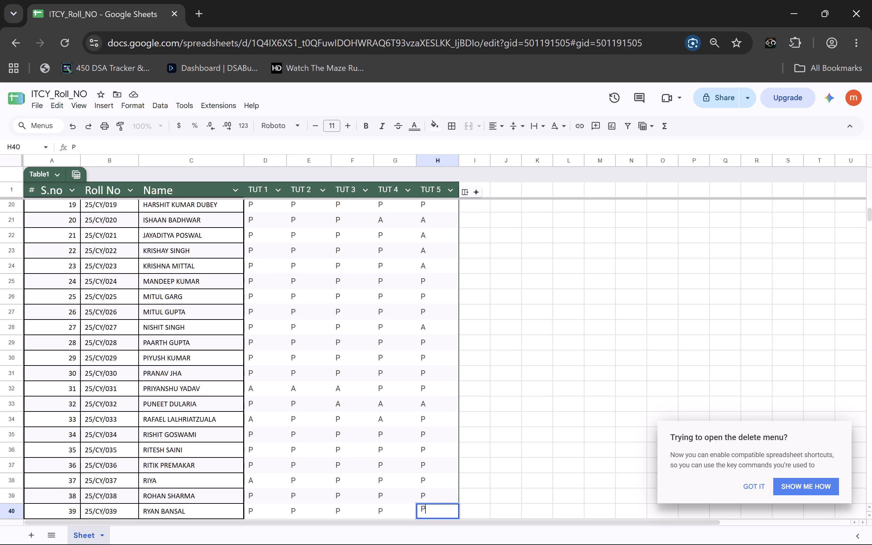
{"action": "key", "text": "Down"}
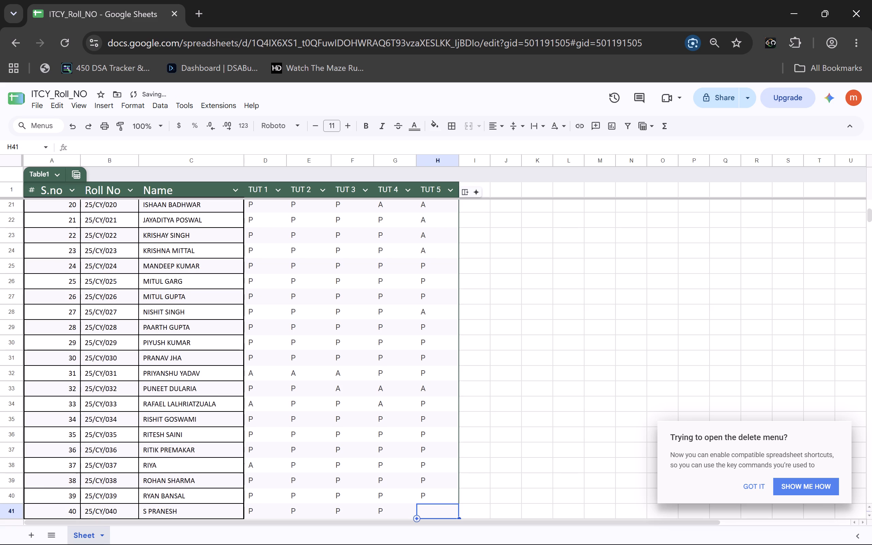
{"action": "key", "text": "p"}
{"action": "key", "text": "Down"}
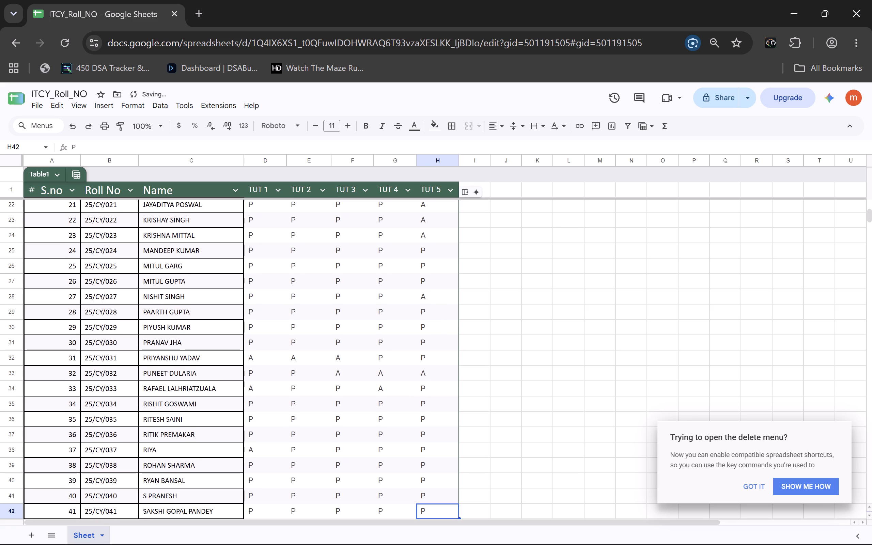
{"action": "key", "text": "p"}
{"action": "key", "text": "Down"}
{"action": "key", "text": "p"}
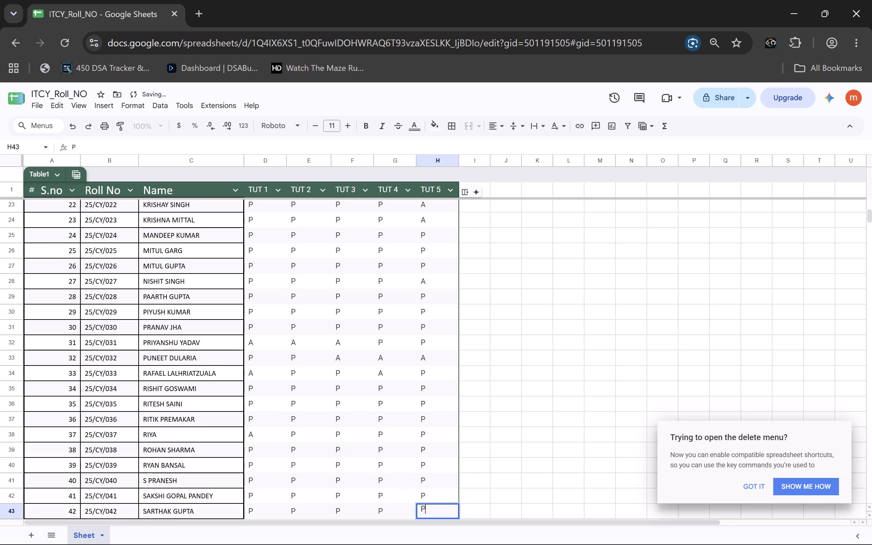
{"action": "key", "text": "Down"}
Enter A as the TUT 5 attendance of the students with S.no 45 and 46.
{"action": "key", "text": "Down"}
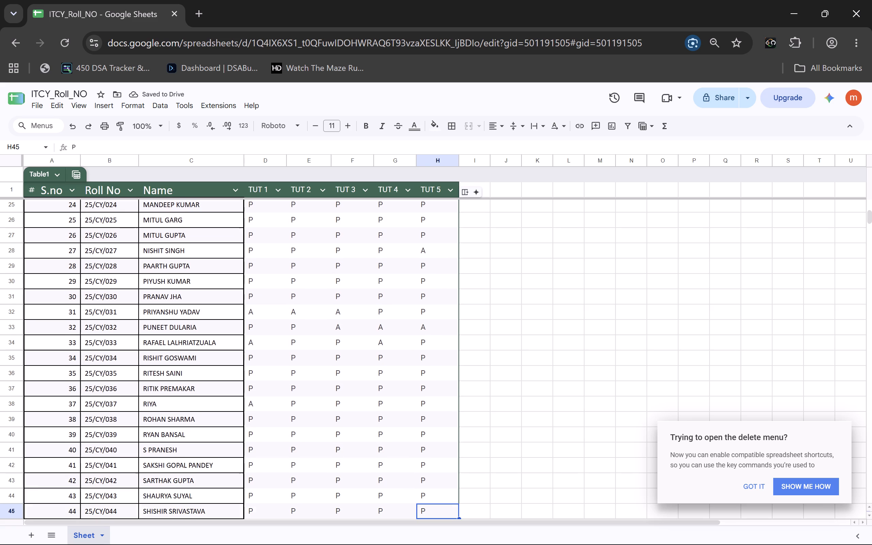
{"action": "key", "text": "Down"}
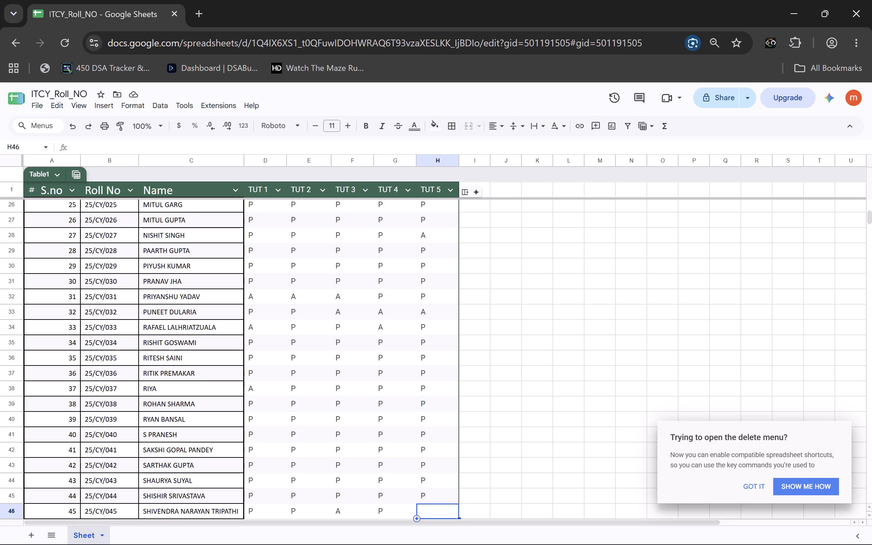
{"action": "key", "text": "a"}
{"action": "key", "text": "Down"}
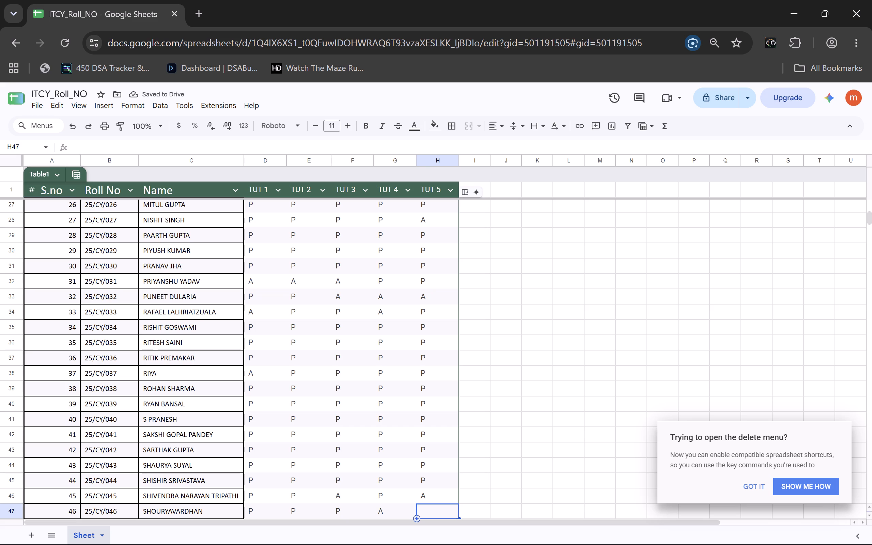
{"action": "key", "text": "a"}
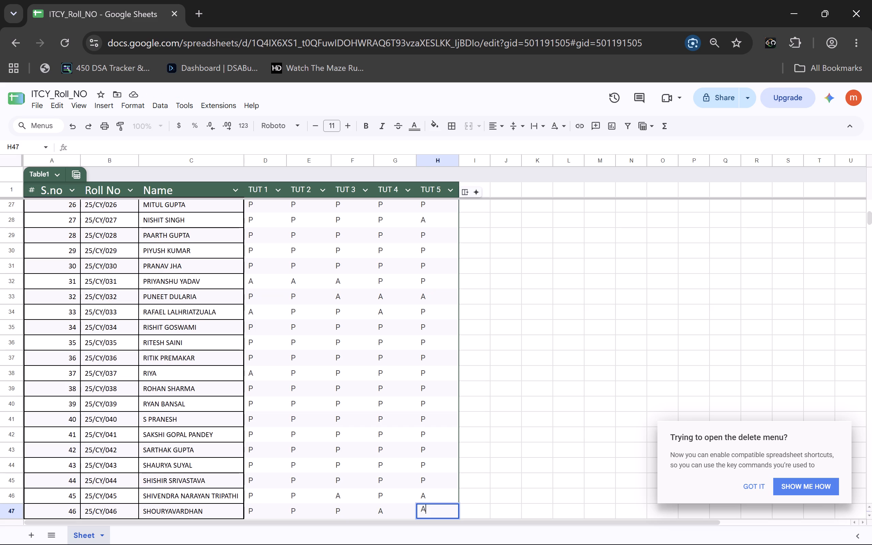
{"action": "key", "text": "Down"}
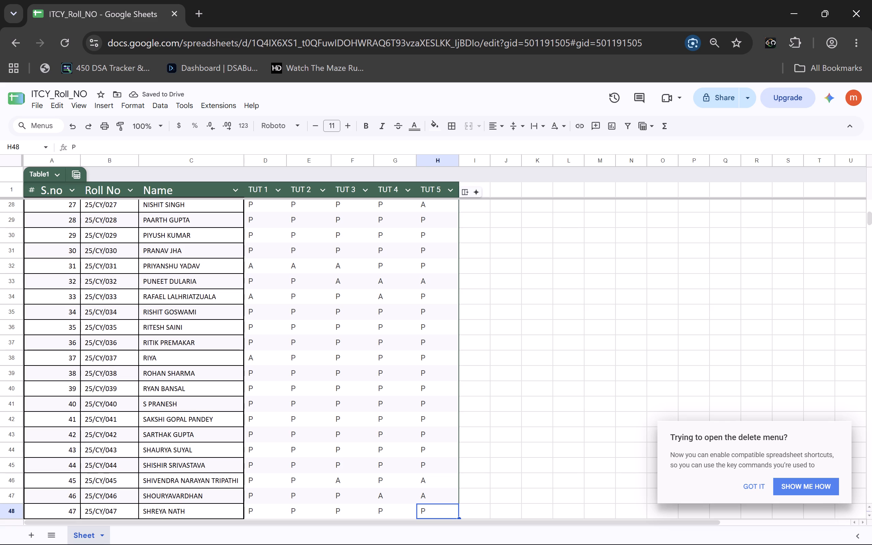
Move on to the blank TUT 5 attendance cell of the student with S.no 50.
{"action": "key", "text": "Down"}
{"action": "key", "text": "Down"}
{"action": "key", "text": "Down"}
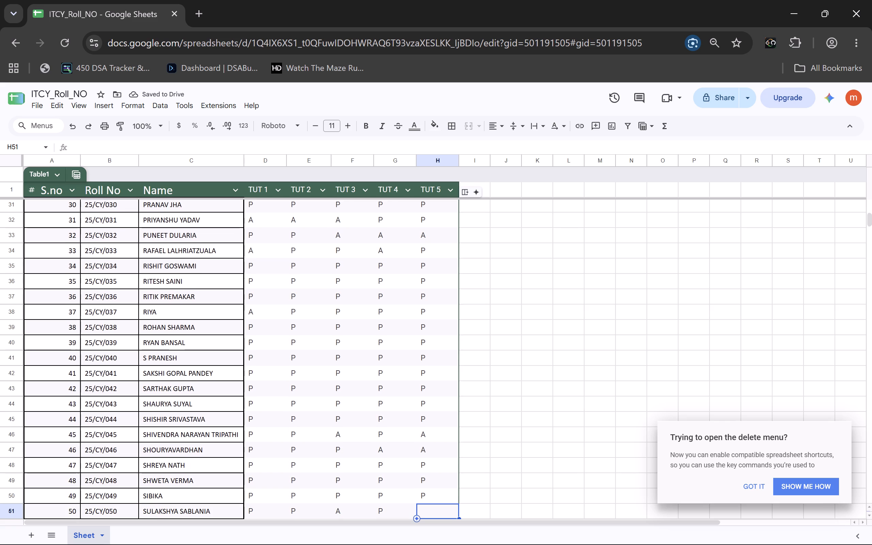
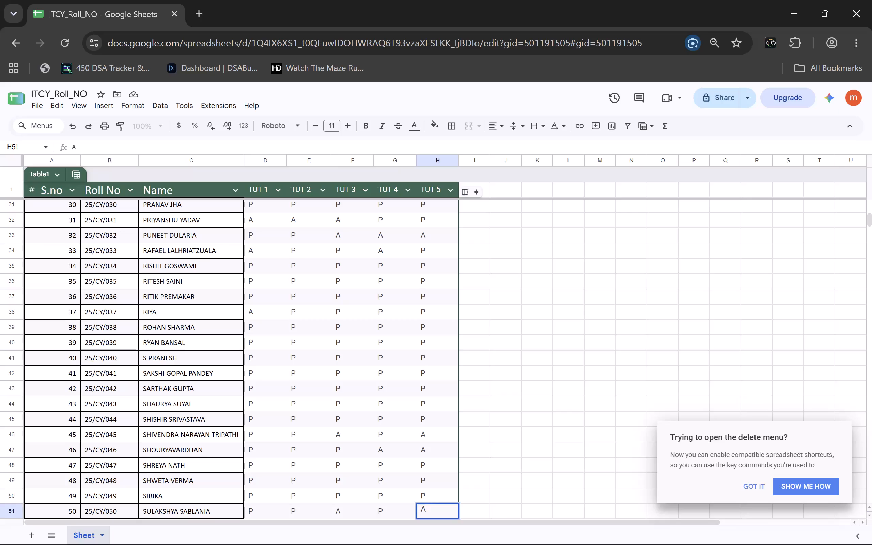
Enter A as the TUT 5 attendance of the students with S.no 52, 53, 54 and 56.
{"action": "key", "text": "Down"}
{"action": "key", "text": "Down"}
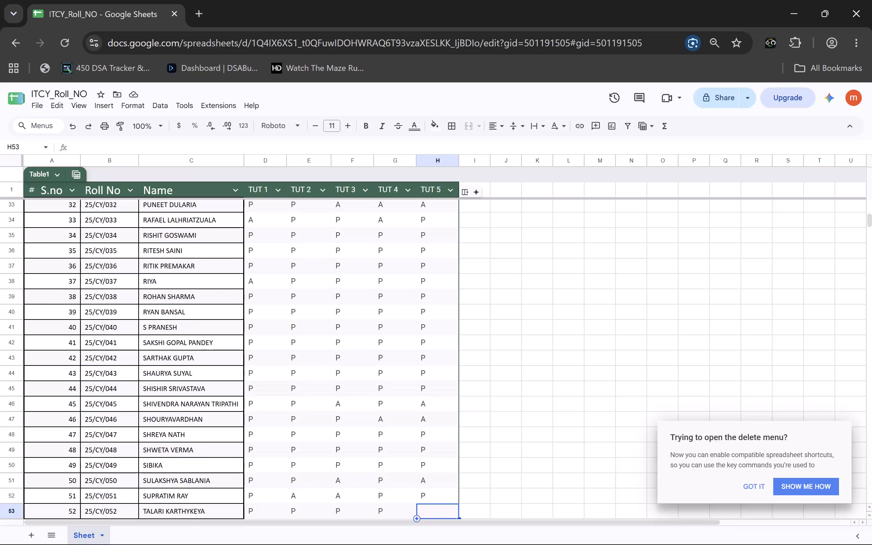
{"action": "key", "text": "a"}
{"action": "key", "text": "Down"}
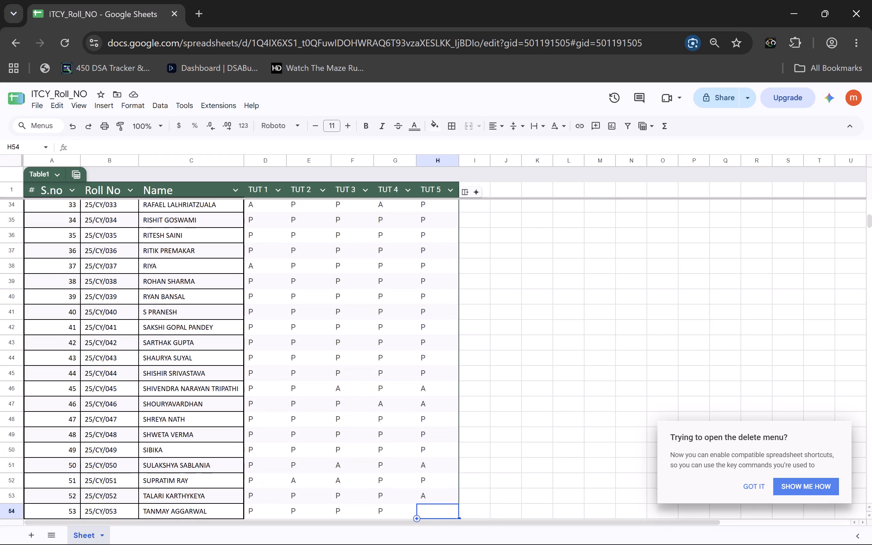
{"action": "key", "text": "a"}
{"action": "key", "text": "Down"}
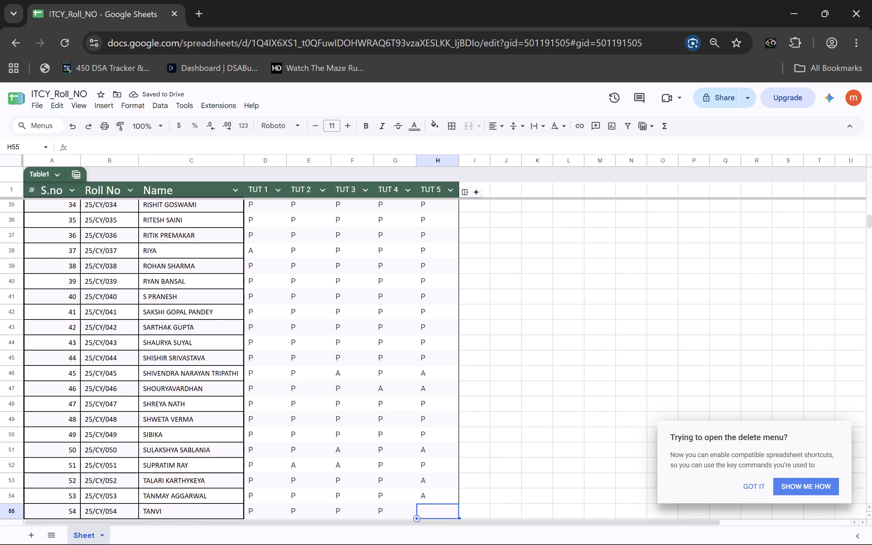
{"action": "key", "text": "a"}
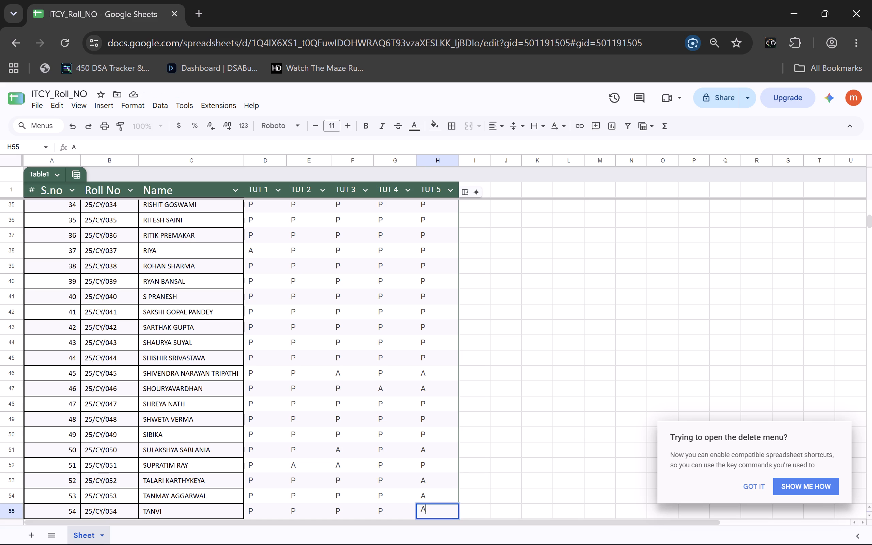
{"action": "key", "text": "Down"}
{"action": "key", "text": "Down"}
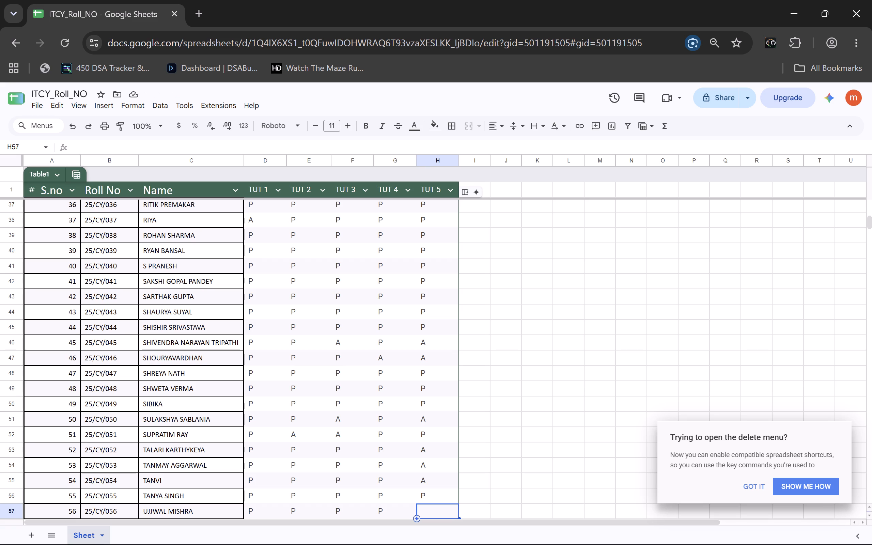
{"action": "key", "text": "a"}
{"action": "key", "text": "Down"}
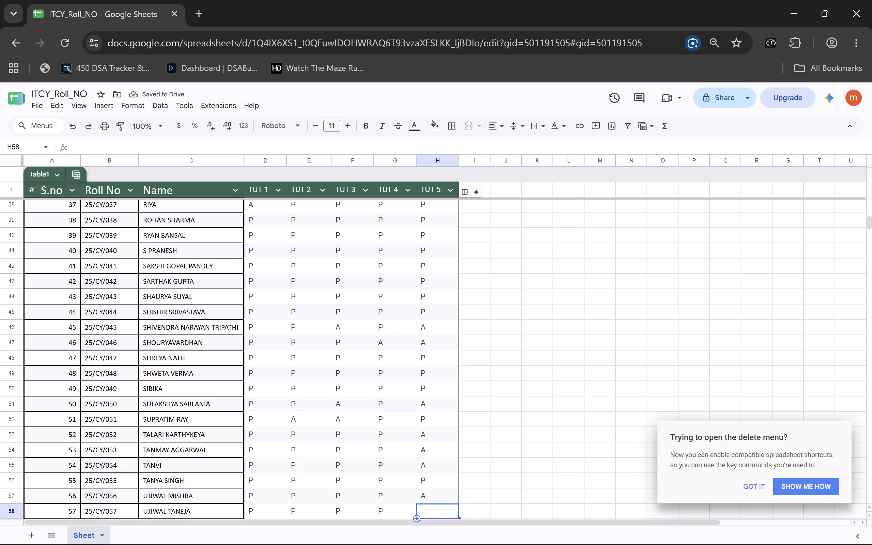
Enter P as the TUT 5 attendance of the students with S.no 57 and 58, and A for S.no 59.
{"action": "key", "text": "a"}
{"action": "key", "text": "BackSpace"}
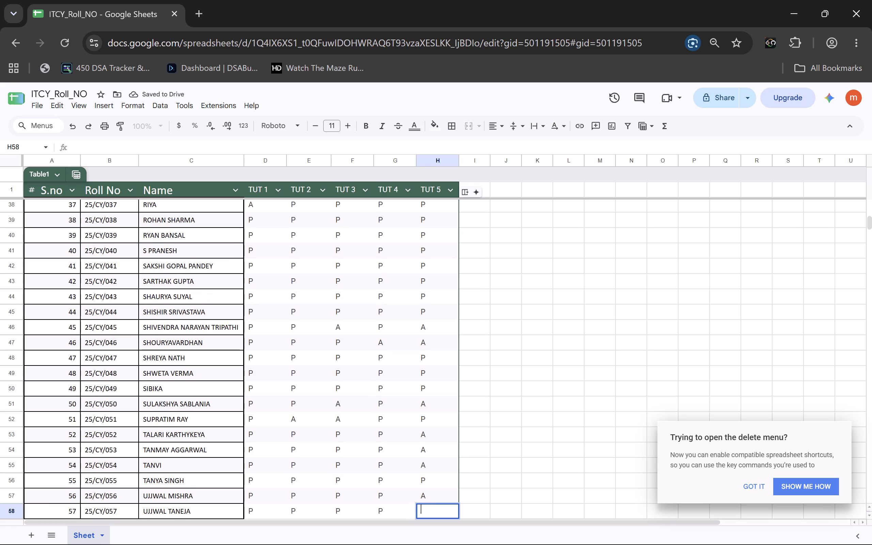
{"action": "key", "text": "p"}
{"action": "key", "text": "Down"}
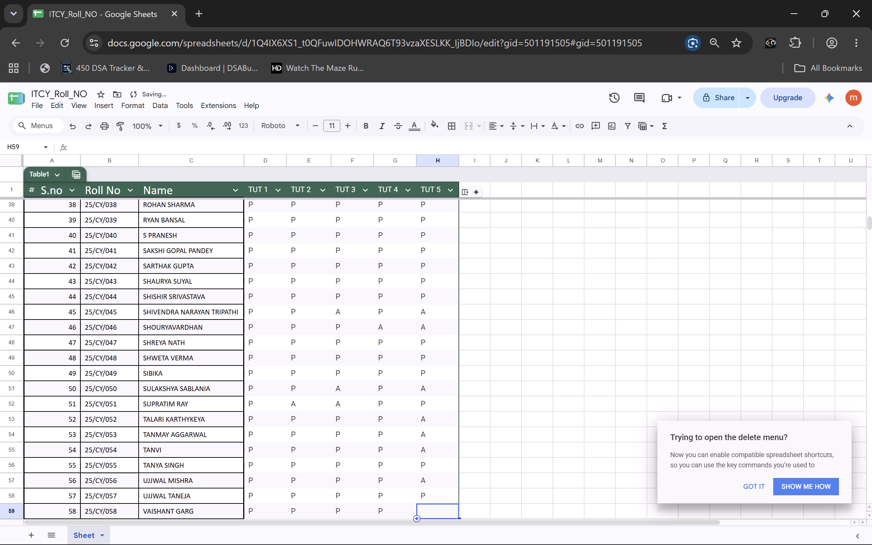
{"action": "key", "text": "p"}
{"action": "key", "text": "Down"}
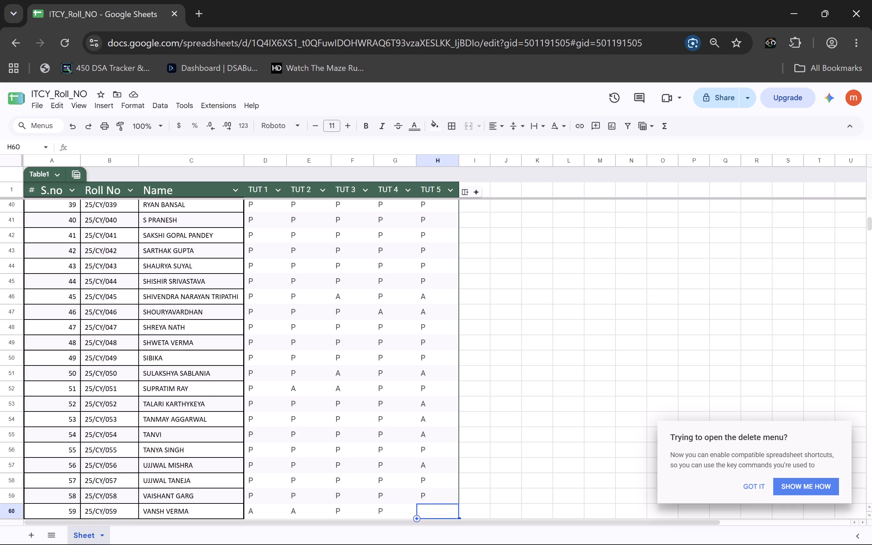
{"action": "key", "text": "a"}
{"action": "key", "text": "Down"}
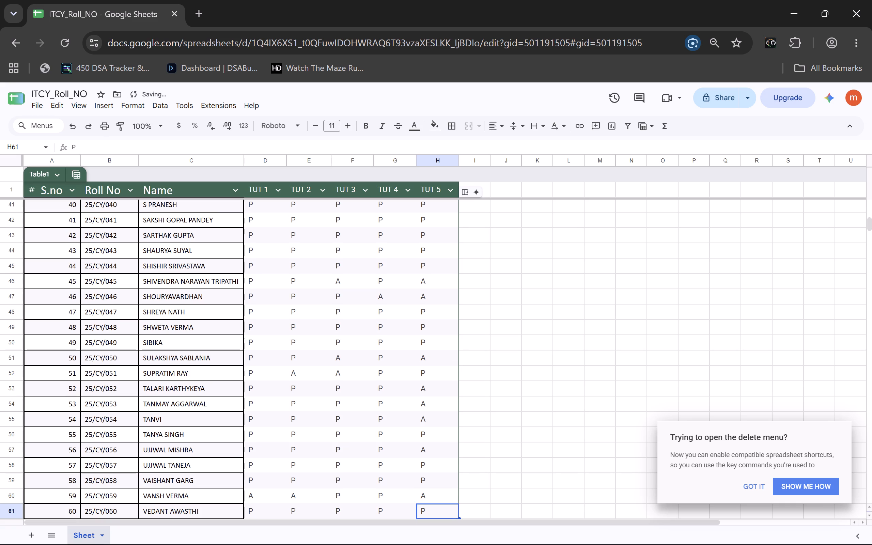
Enter P as the TUT 5 attendance of the students with S.no 62 and 63, and A for S.no 64.
{"action": "key", "text": "Down"}
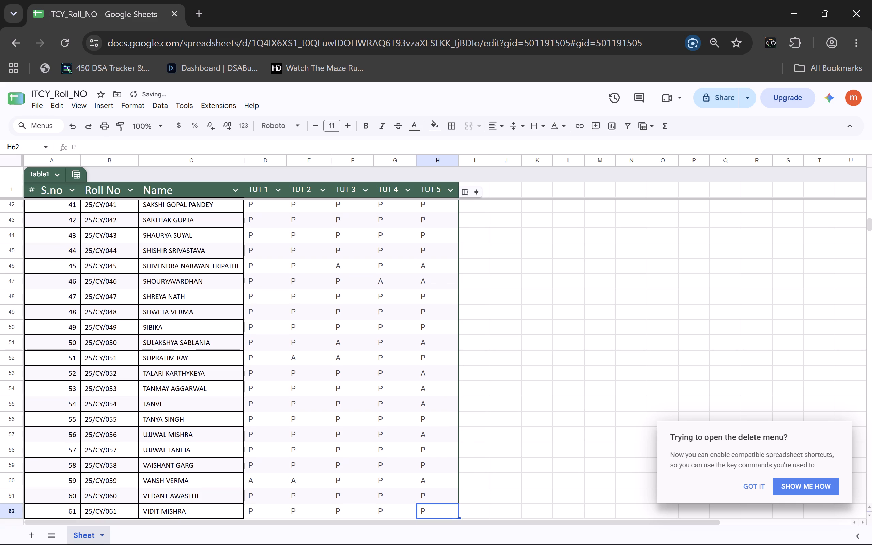
{"action": "key", "text": "Down"}
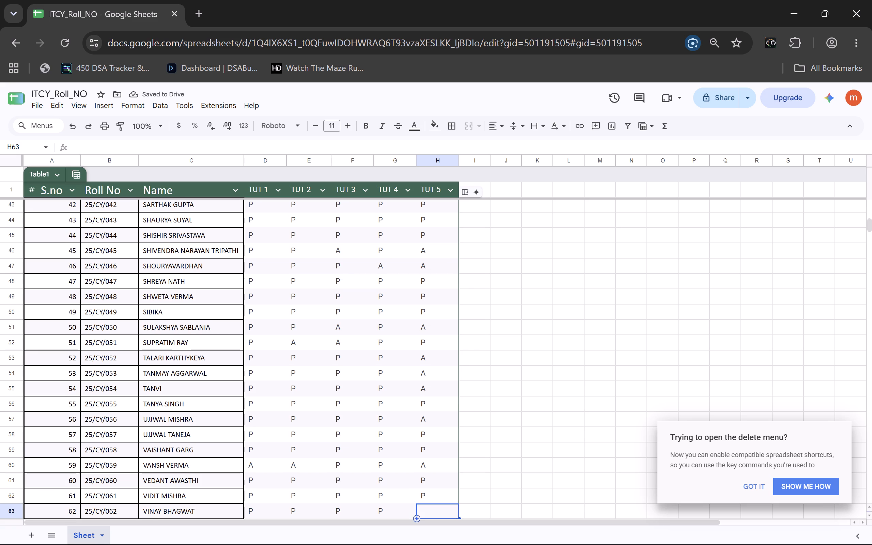
{"action": "key", "text": "p"}
{"action": "key", "text": "Down"}
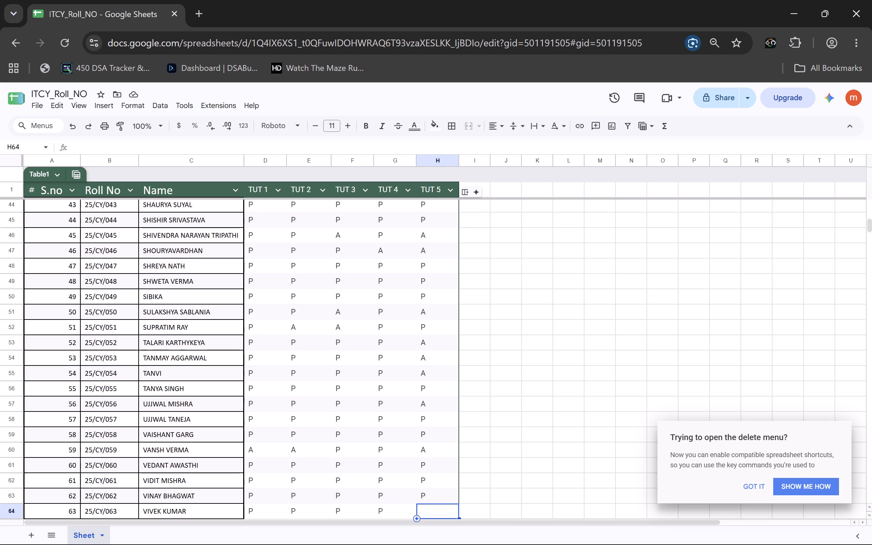
{"action": "key", "text": "p"}
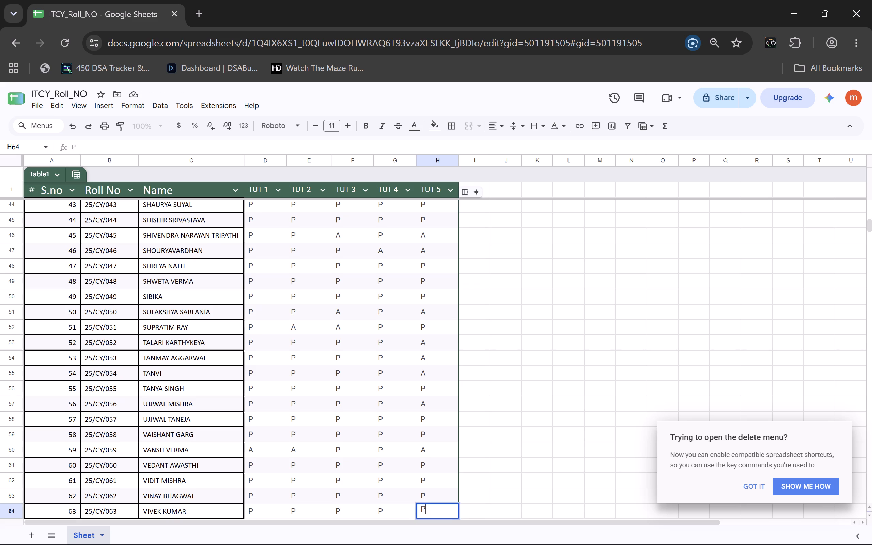
{"action": "key", "text": "Down"}
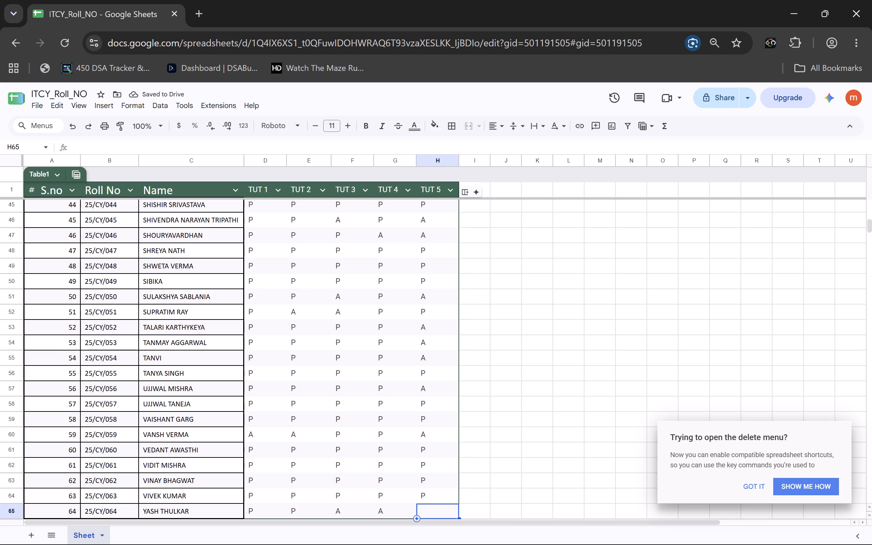
{"action": "key", "text": "a"}
{"action": "key", "text": "Down"}
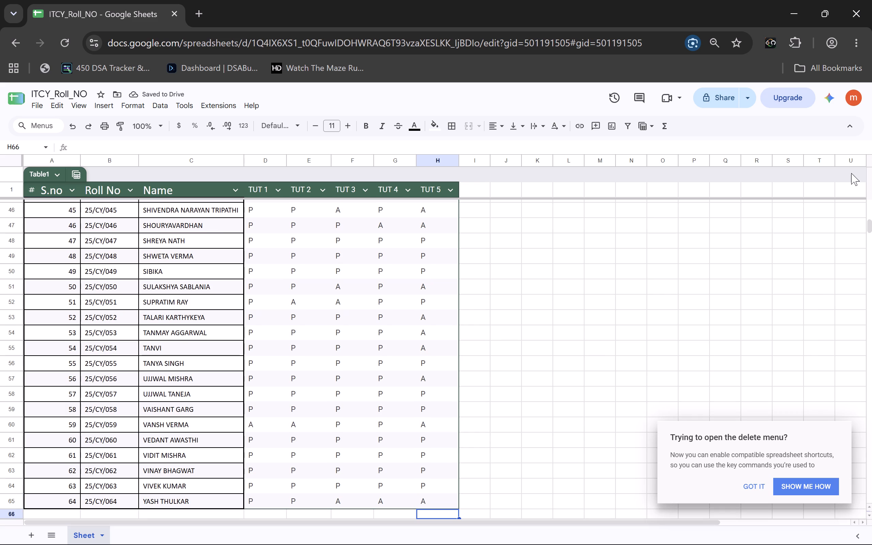
Download the completed attendance spreadsheet as a Microsoft Excel (.xlsx) file.
{"action": "left_click_drag", "start_coordinate": [871, 223], "coordinate": [871, 144]}
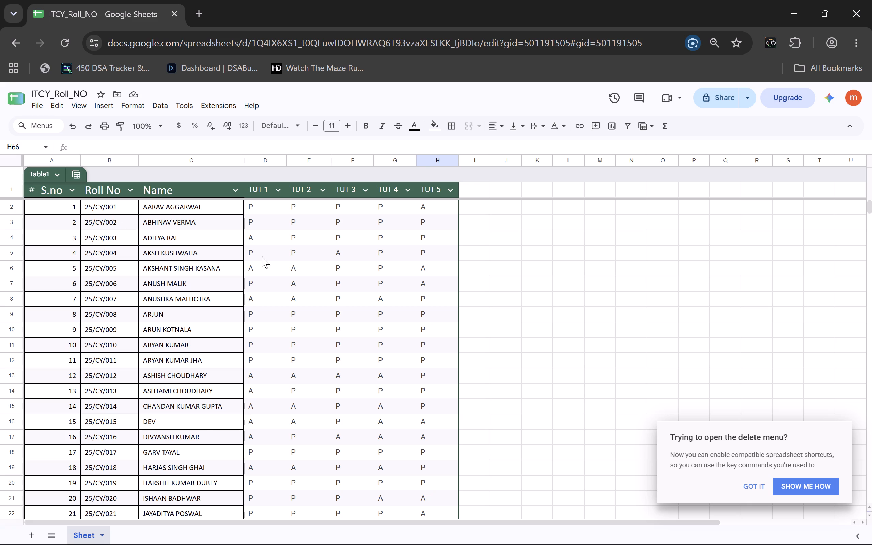
{"action": "left_click", "coordinate": [32, 104]}
{"action": "left_click", "coordinate": [49, 104]}
{"action": "left_click", "coordinate": [40, 104]}
{"action": "left_click", "coordinate": [40, 104]}
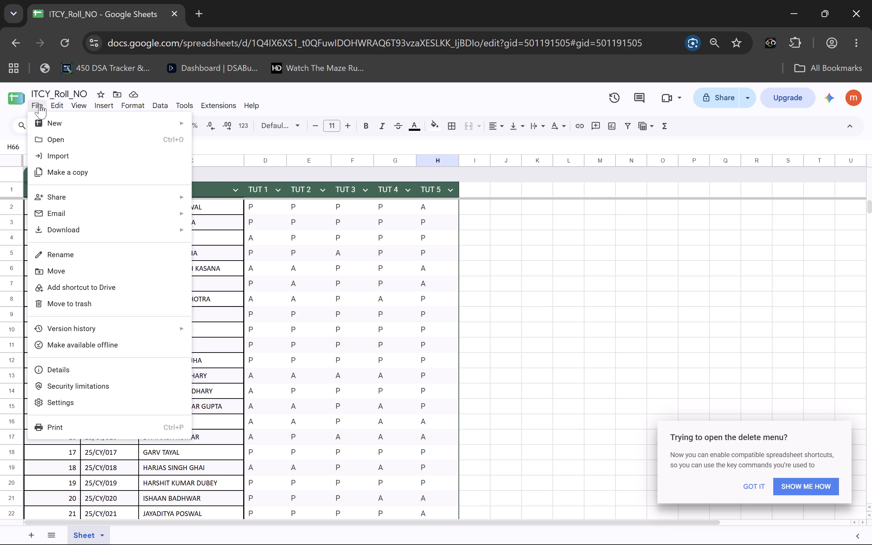
{"action": "left_click", "coordinate": [121, 228]}
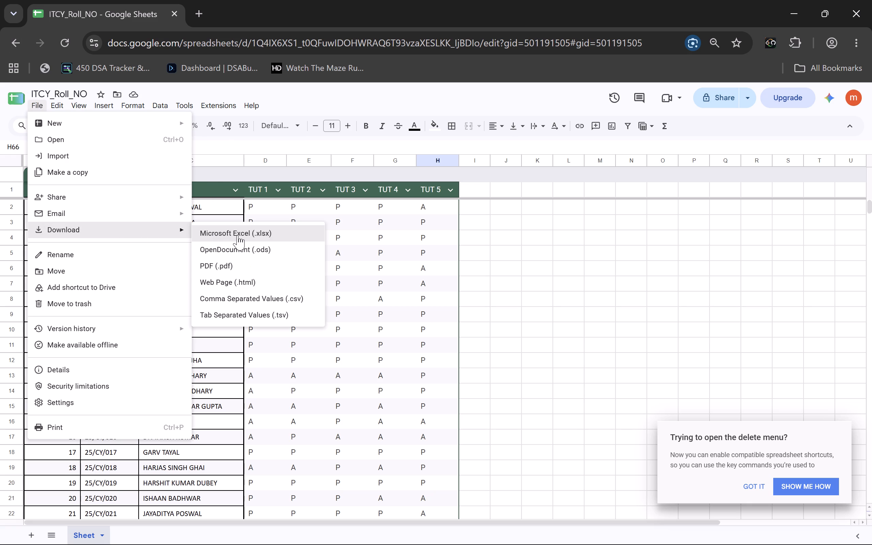
{"action": "left_click", "coordinate": [274, 234]}
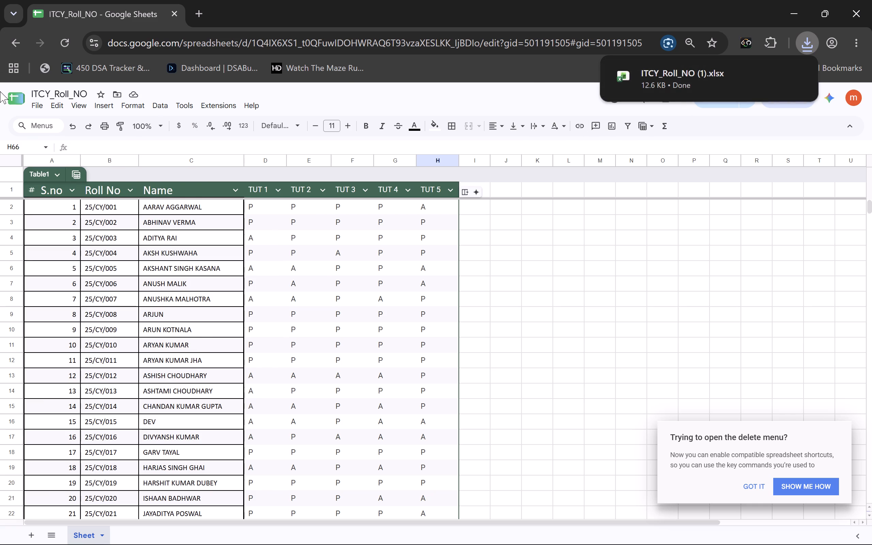
Begin a PDF export of the current sheet with the page orientation set to Portrait.
{"action": "left_click", "coordinate": [33, 110]}
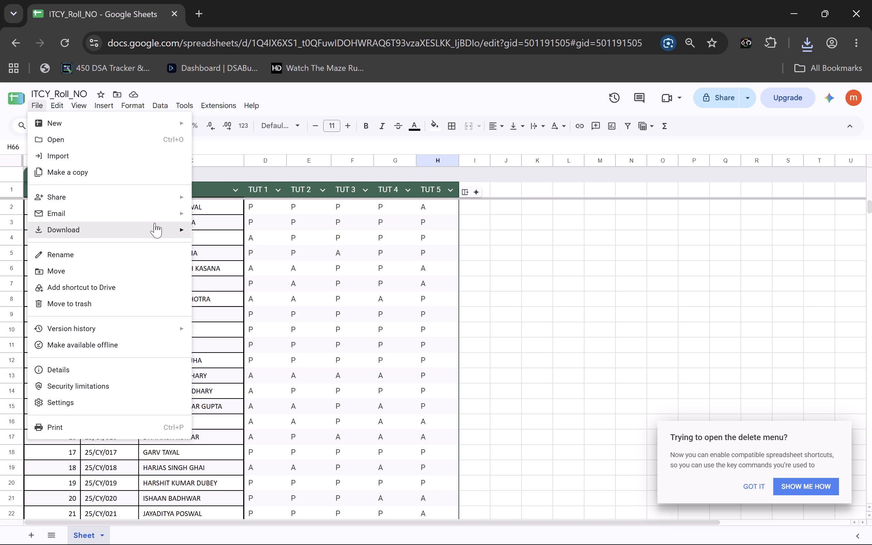
{"action": "left_click", "coordinate": [282, 258]}
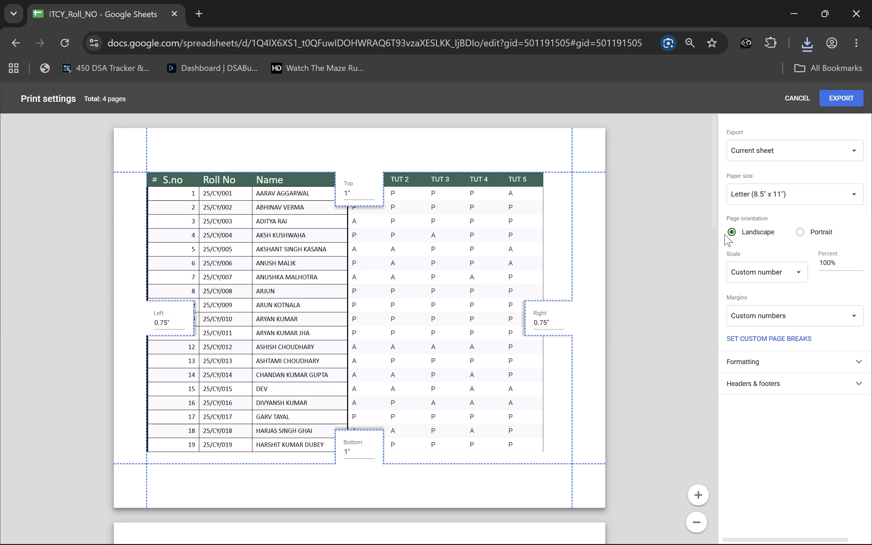
{"action": "left_click", "coordinate": [805, 232]}
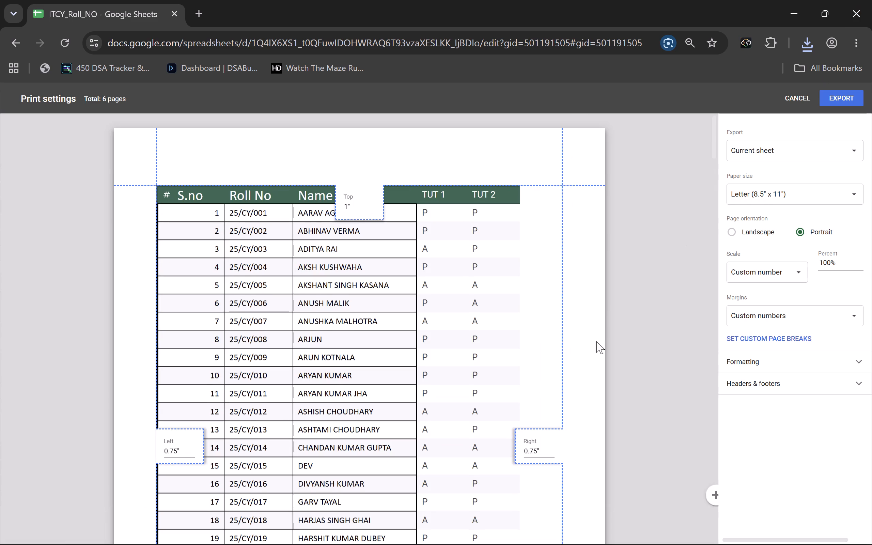
Examine the portrait page preview to see how the attendance table fits on the pages.
{"action": "scroll", "coordinate": [580, 353], "scroll_direction": "down", "scroll_amount": 1}
{"action": "scroll", "coordinate": [626, 392], "scroll_direction": "down", "scroll_amount": 1}
{"action": "scroll", "coordinate": [626, 392], "scroll_direction": "up", "scroll_amount": 1}
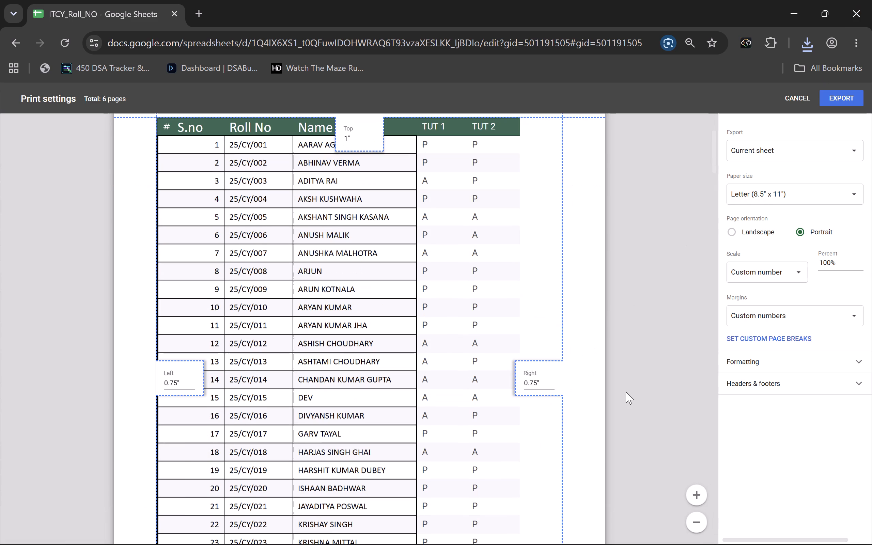
{"action": "scroll", "coordinate": [626, 392], "scroll_direction": "down", "scroll_amount": 2}
{"action": "scroll", "coordinate": [626, 392], "scroll_direction": "up", "scroll_amount": 4}
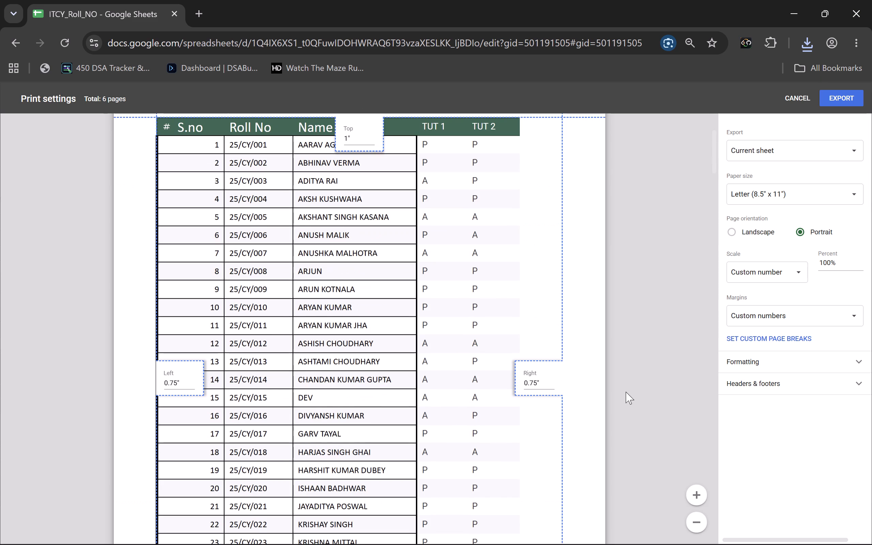
{"action": "scroll", "coordinate": [543, 428], "scroll_direction": "up", "scroll_amount": 1}
{"action": "scroll", "coordinate": [543, 428], "scroll_direction": "down", "scroll_amount": 1}
{"action": "scroll", "coordinate": [543, 428], "scroll_direction": "up", "scroll_amount": 3}
{"action": "scroll", "coordinate": [543, 428], "scroll_direction": "down", "scroll_amount": 1}
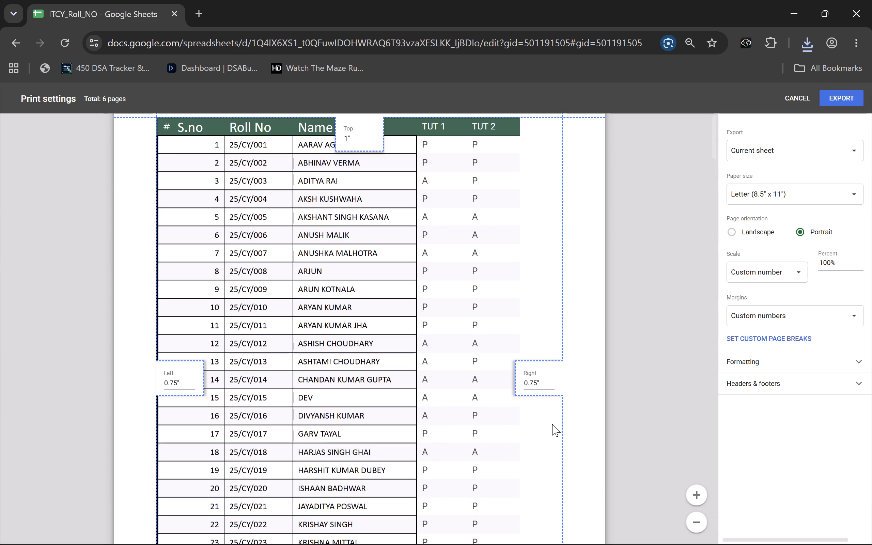
{"action": "key", "text": "Down"}
{"action": "key", "text": "Down"}
{"action": "key", "text": "Down"}
{"action": "key", "text": "Down"}
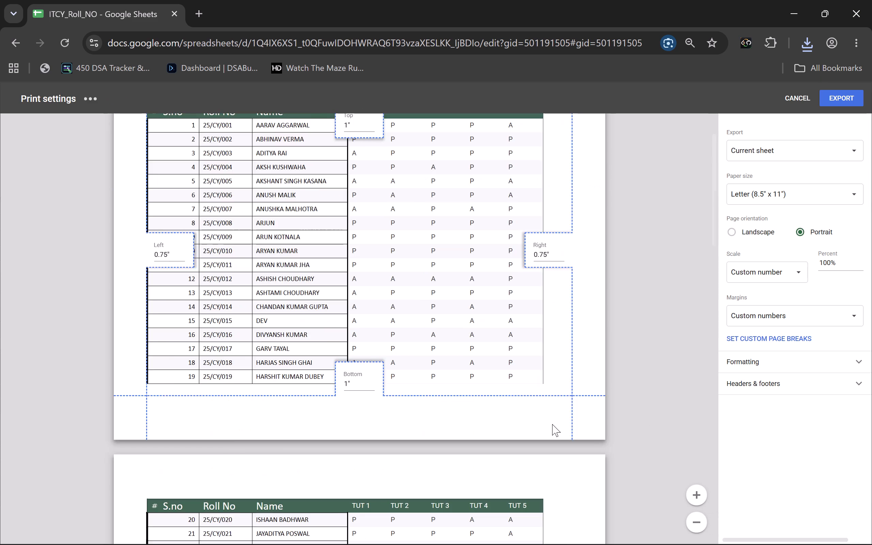
{"action": "key", "text": "Down"}
{"action": "key", "text": "Down"}
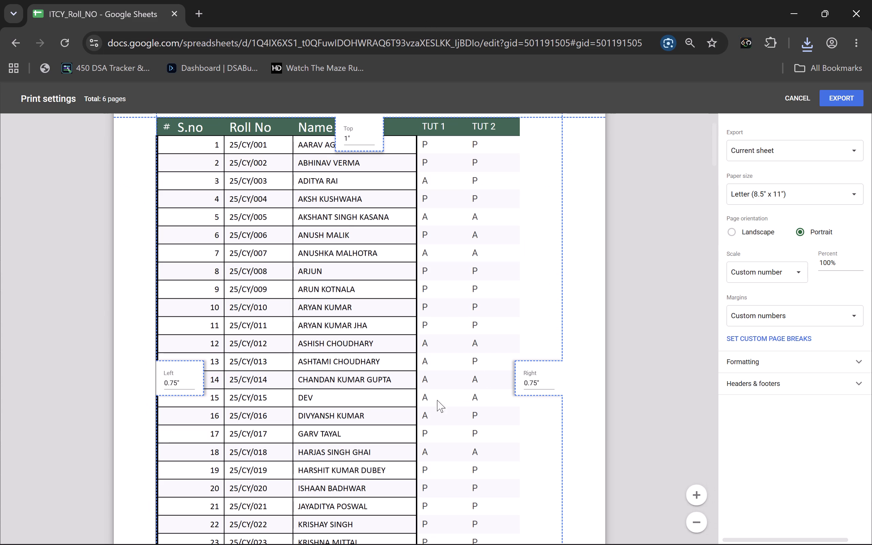
Widen the right page margin of the PDF to about 1.21".
{"action": "left_click_drag", "start_coordinate": [554, 393], "coordinate": [558, 393]}
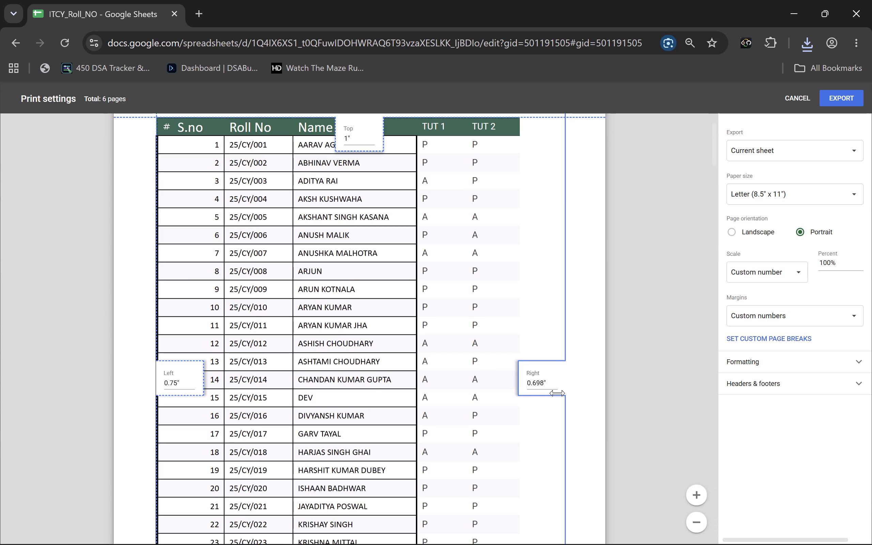
{"action": "left_click_drag", "start_coordinate": [558, 393], "coordinate": [532, 394]}
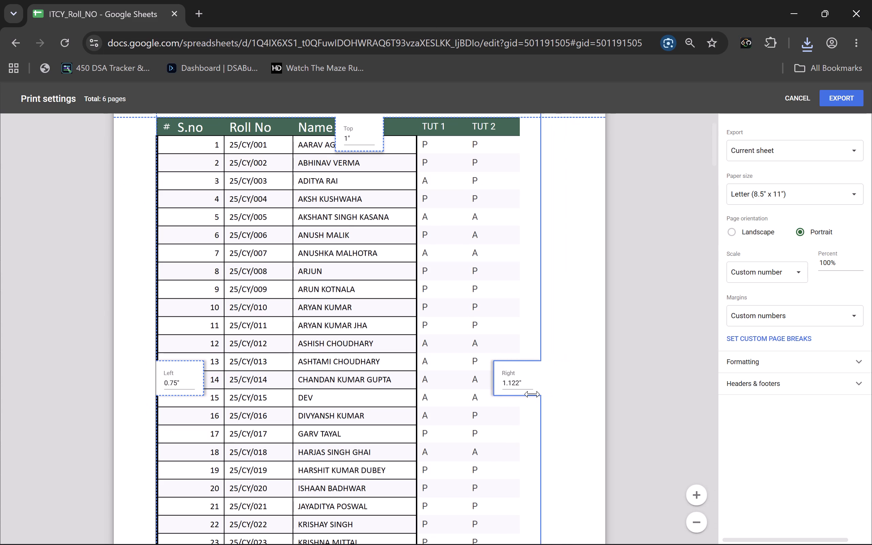
{"action": "left_click_drag", "start_coordinate": [532, 394], "coordinate": [527, 394]}
Reduce the top page margin of the PDF to about 0.318".
{"action": "left_click", "coordinate": [692, 126]}
{"action": "left_click_drag", "start_coordinate": [714, 140], "coordinate": [717, 108]}
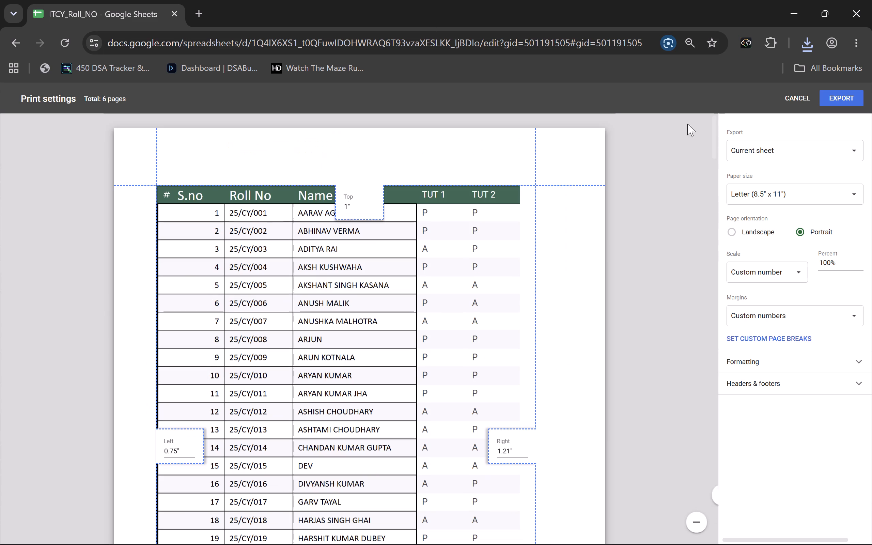
{"action": "left_click_drag", "start_coordinate": [362, 194], "coordinate": [367, 158]}
Reduce the left and right page margins of the portrait PDF to 0".
{"action": "left_click_drag", "start_coordinate": [714, 149], "coordinate": [716, 90]}
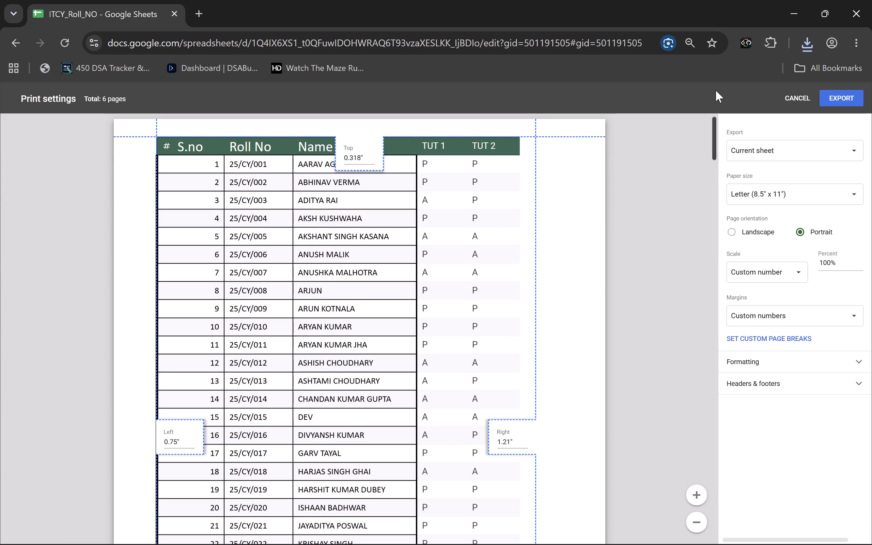
{"action": "left_click_drag", "start_coordinate": [716, 90], "coordinate": [785, 249]}
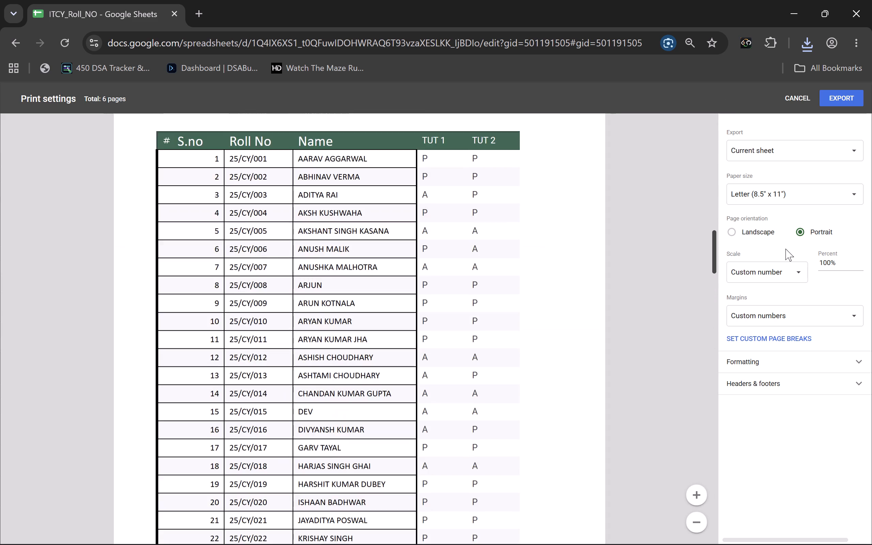
{"action": "left_click_drag", "start_coordinate": [785, 249], "coordinate": [788, 200]}
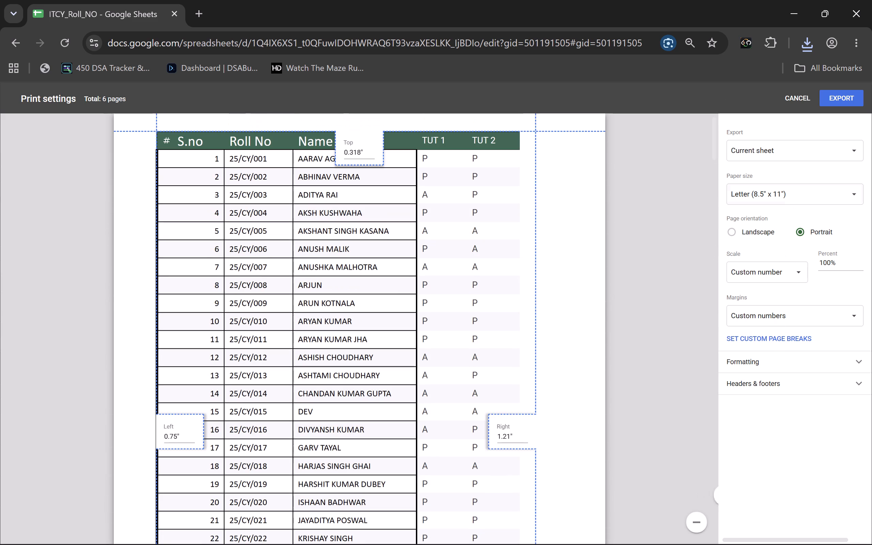
{"action": "left_click_drag", "start_coordinate": [513, 430], "coordinate": [567, 416]}
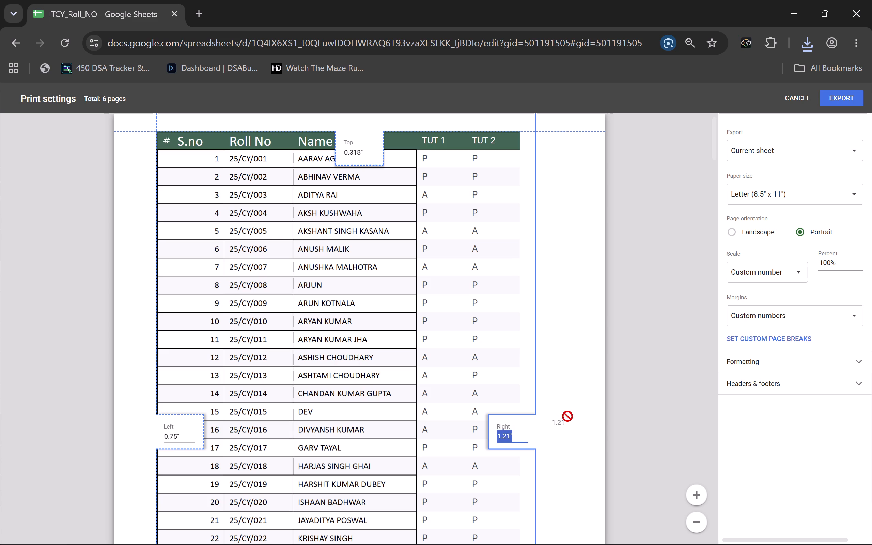
{"action": "left_click_drag", "start_coordinate": [567, 416], "coordinate": [570, 416]}
{"action": "left_click_drag", "start_coordinate": [493, 429], "coordinate": [552, 424]}
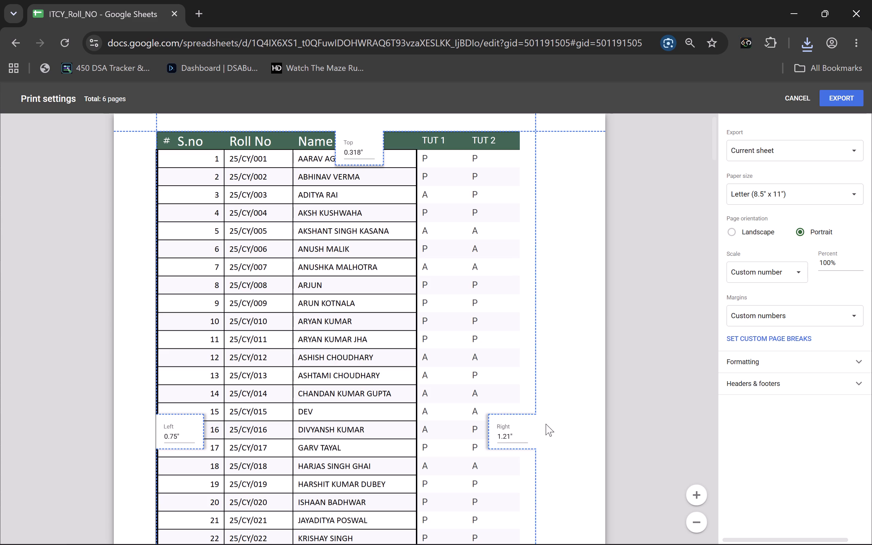
{"action": "left_click_drag", "start_coordinate": [201, 433], "coordinate": [164, 437]}
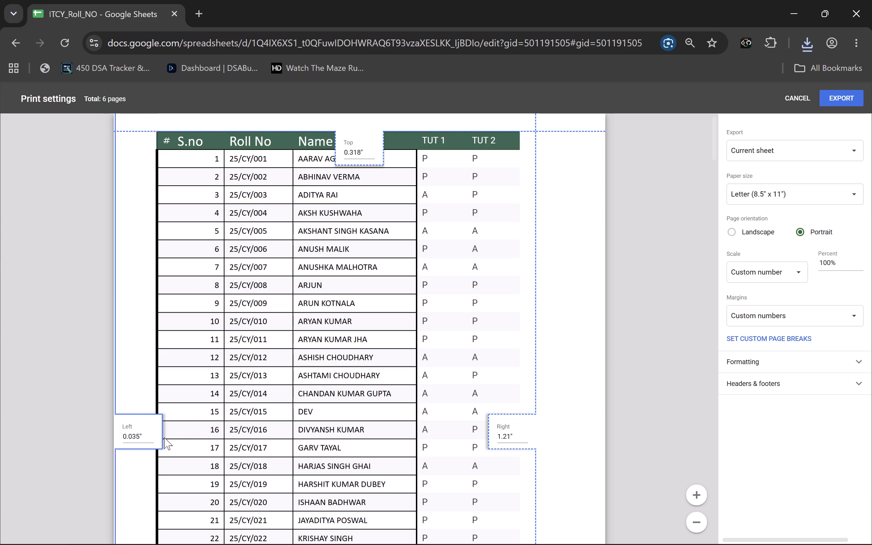
{"action": "left_click_drag", "start_coordinate": [164, 437], "coordinate": [148, 439]}
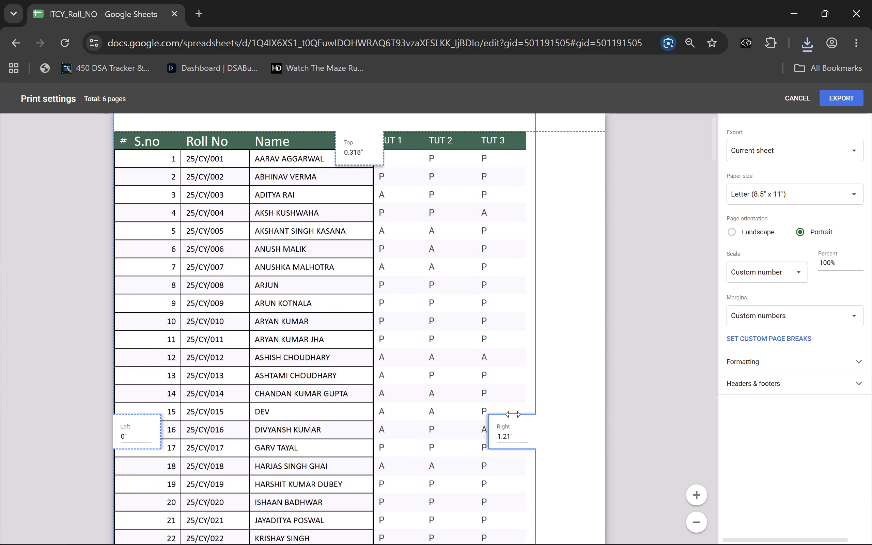
{"action": "left_click_drag", "start_coordinate": [513, 414], "coordinate": [612, 414]}
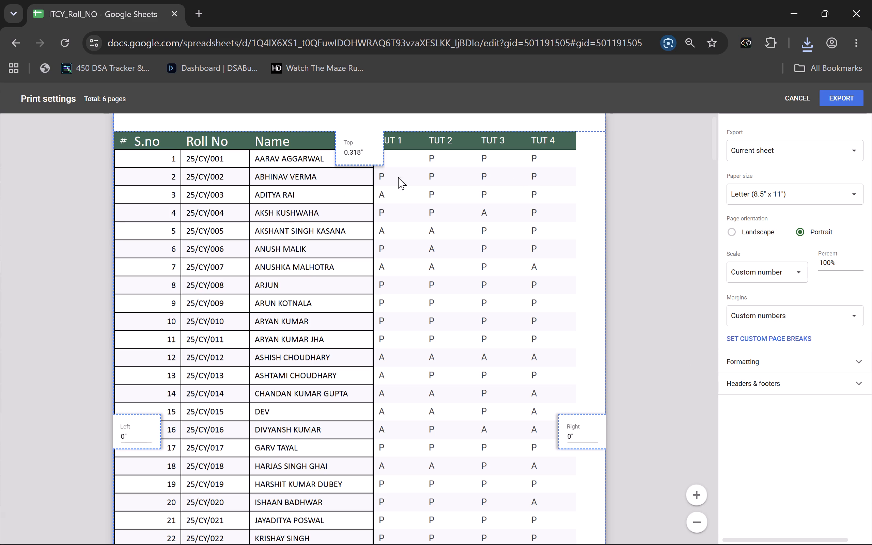
{"action": "left_click_drag", "start_coordinate": [384, 144], "coordinate": [384, 127]}
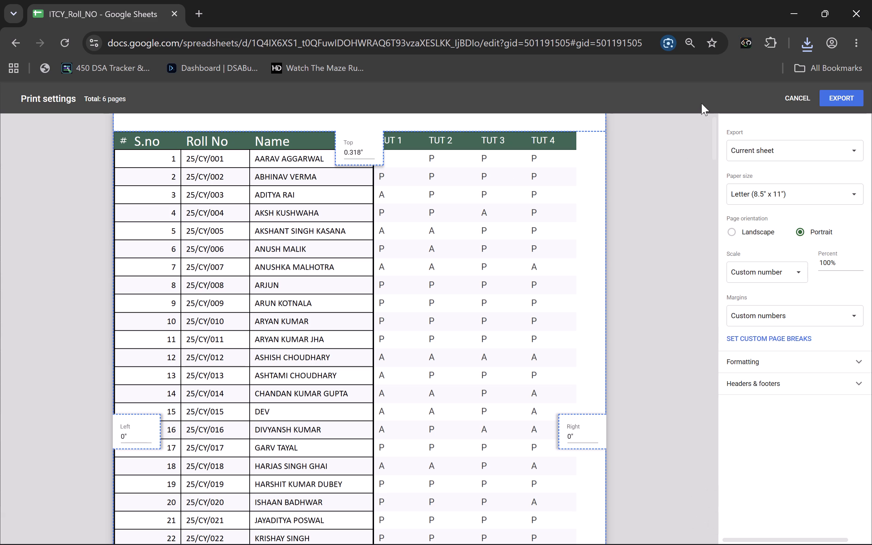
Switch the PDF page orientation to Landscape.
{"action": "left_click_drag", "start_coordinate": [714, 127], "coordinate": [741, 254]}
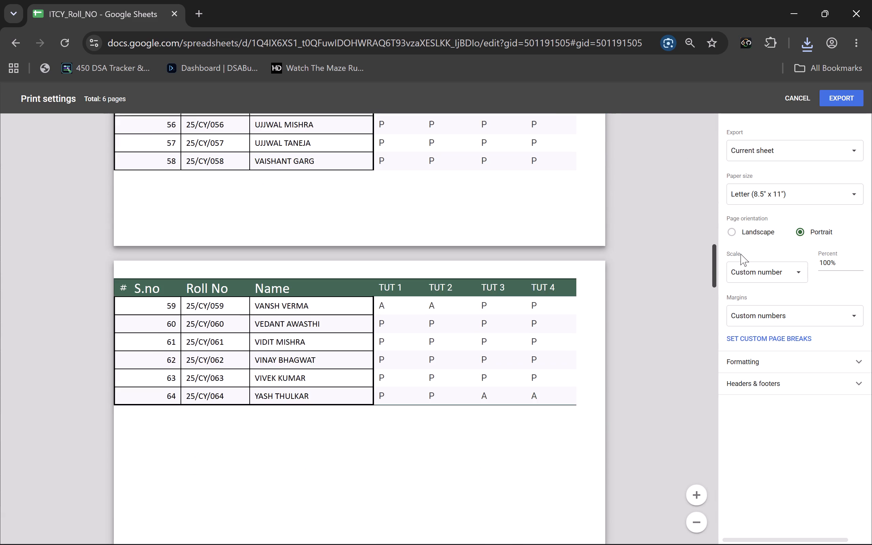
{"action": "left_click_drag", "start_coordinate": [741, 254], "coordinate": [741, 248]}
{"action": "left_click", "coordinate": [749, 231]}
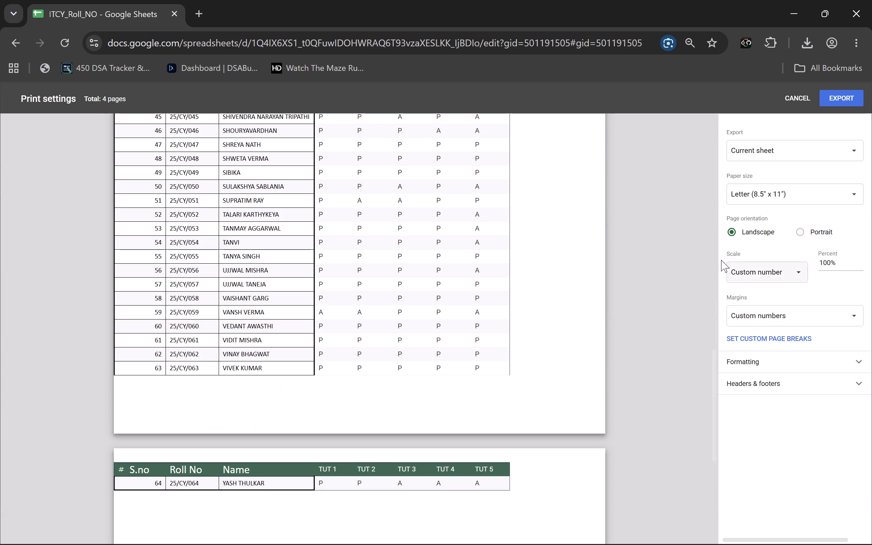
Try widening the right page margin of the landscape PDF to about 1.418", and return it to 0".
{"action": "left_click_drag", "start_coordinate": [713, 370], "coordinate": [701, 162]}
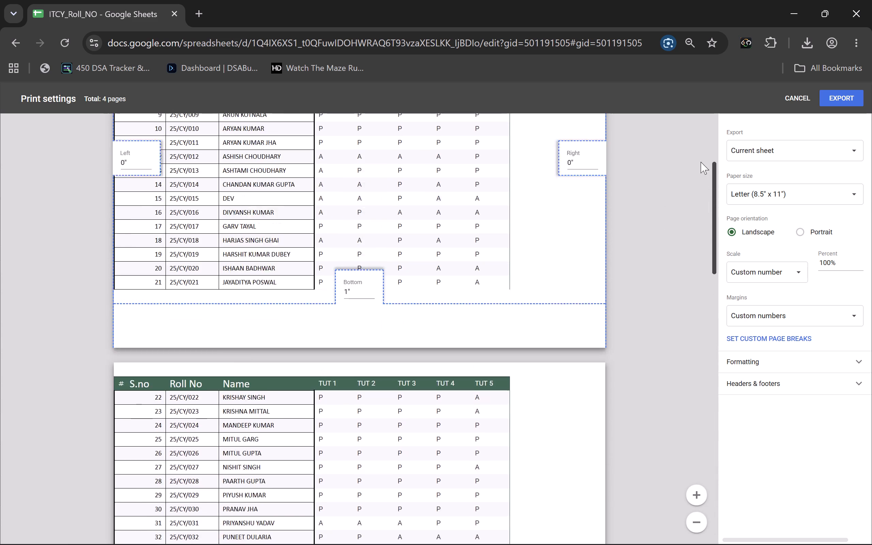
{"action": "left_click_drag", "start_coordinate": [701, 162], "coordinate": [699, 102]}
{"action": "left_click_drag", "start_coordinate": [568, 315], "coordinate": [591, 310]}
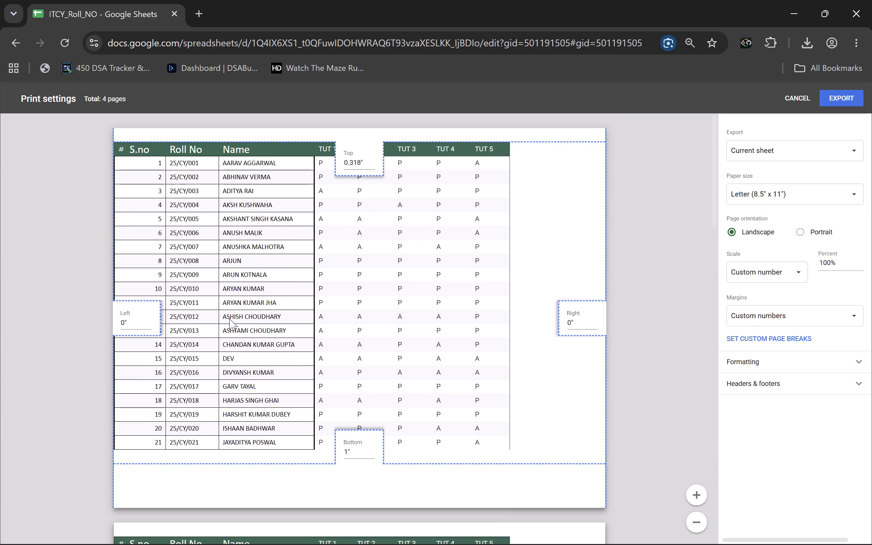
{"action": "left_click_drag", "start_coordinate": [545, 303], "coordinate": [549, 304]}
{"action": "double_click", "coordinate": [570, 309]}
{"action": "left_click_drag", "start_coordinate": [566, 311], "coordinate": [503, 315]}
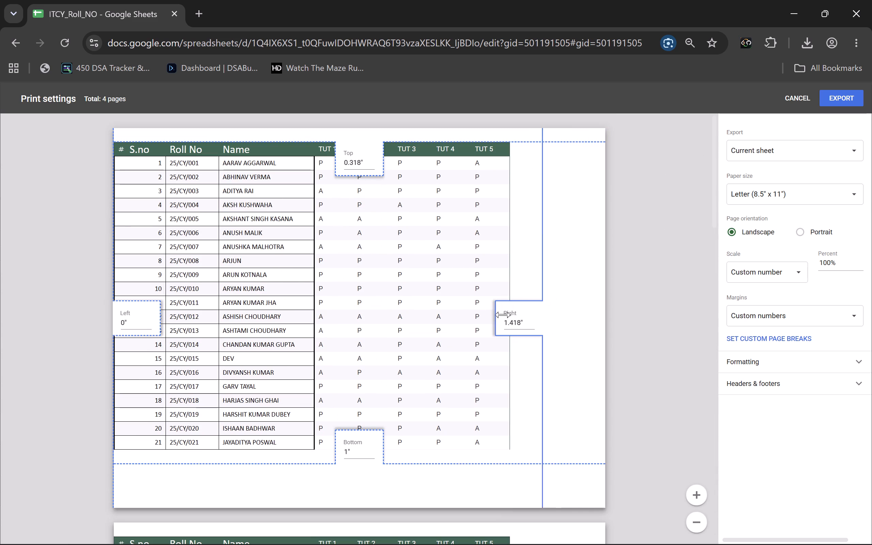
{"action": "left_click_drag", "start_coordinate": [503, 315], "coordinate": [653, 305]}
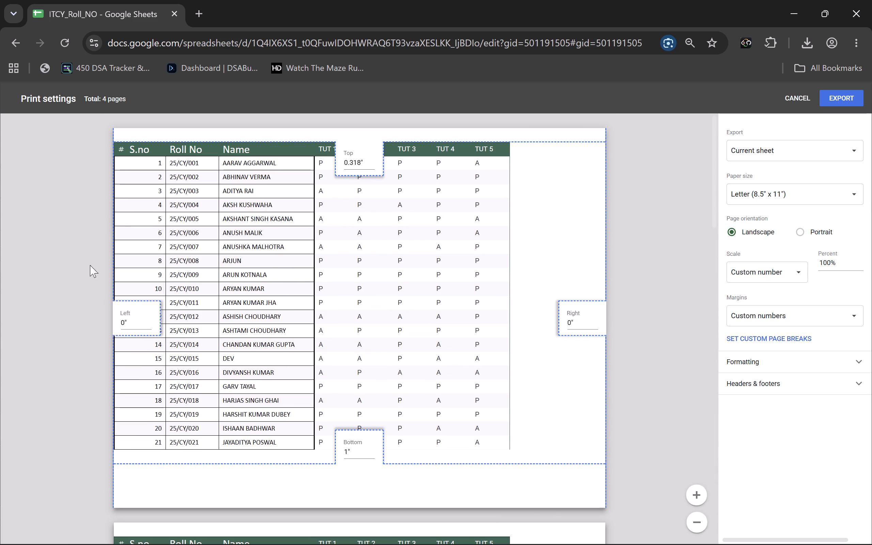
Widen the left page margin of the landscape PDF to about 1.006" to bring the table nearer the page centre.
{"action": "left_click_drag", "start_coordinate": [139, 317], "coordinate": [283, 323]}
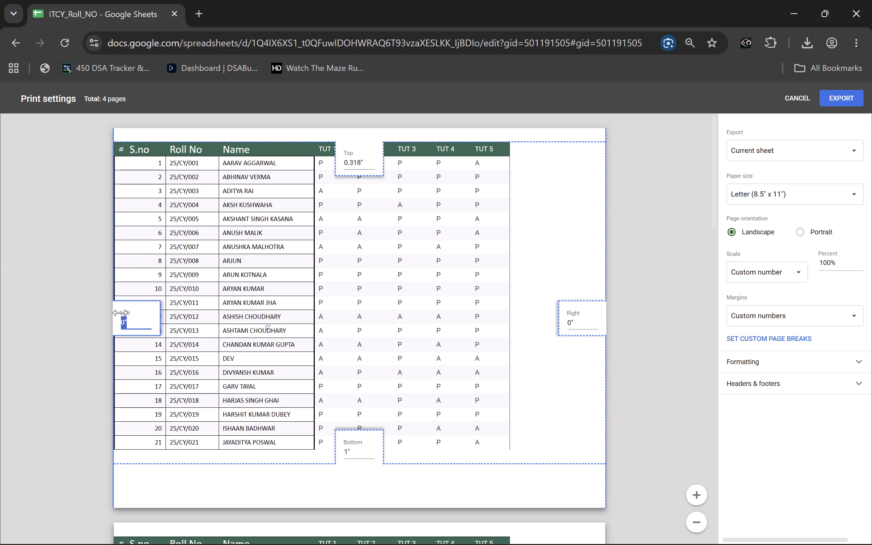
{"action": "left_click", "coordinate": [121, 313]}
{"action": "left_click_drag", "start_coordinate": [121, 313], "coordinate": [207, 309]}
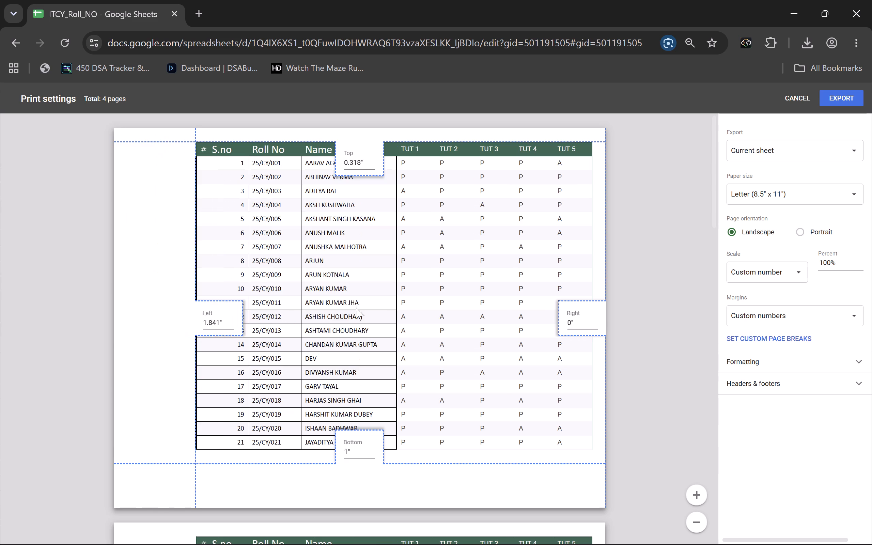
{"action": "left_click_drag", "start_coordinate": [209, 308], "coordinate": [175, 313]}
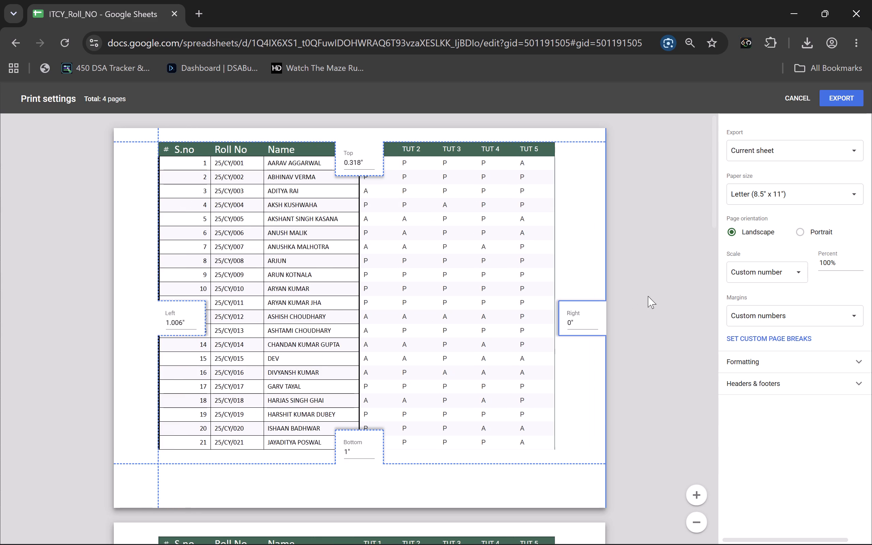
Reduce the top page margin of the landscape PDF to 0".
{"action": "left_click_drag", "start_coordinate": [713, 211], "coordinate": [717, 283]}
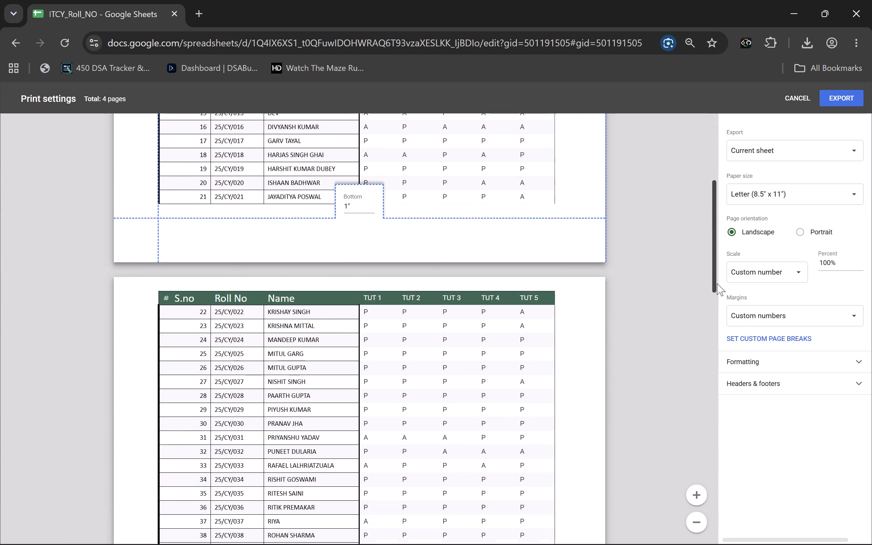
{"action": "left_click_drag", "start_coordinate": [717, 283], "coordinate": [716, 292]}
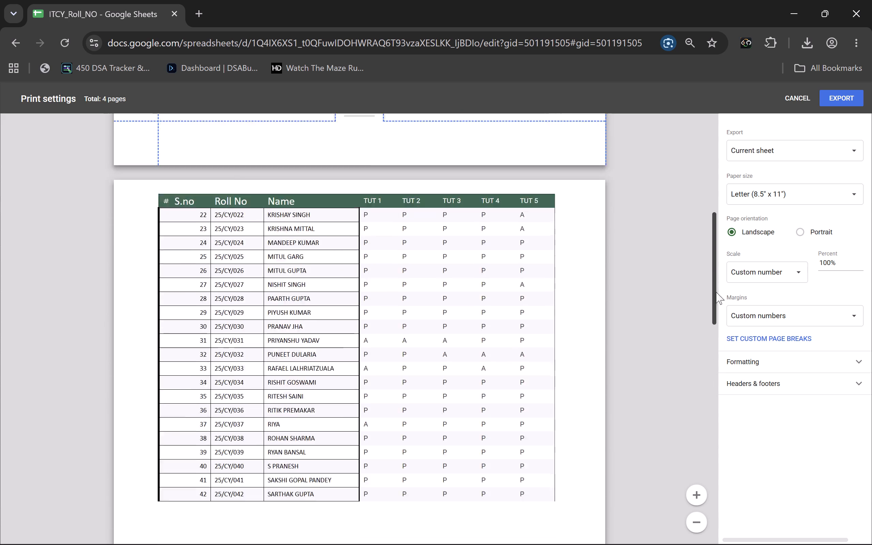
{"action": "left_click_drag", "start_coordinate": [716, 292], "coordinate": [724, 110]}
{"action": "left_click_drag", "start_coordinate": [353, 152], "coordinate": [358, 136]}
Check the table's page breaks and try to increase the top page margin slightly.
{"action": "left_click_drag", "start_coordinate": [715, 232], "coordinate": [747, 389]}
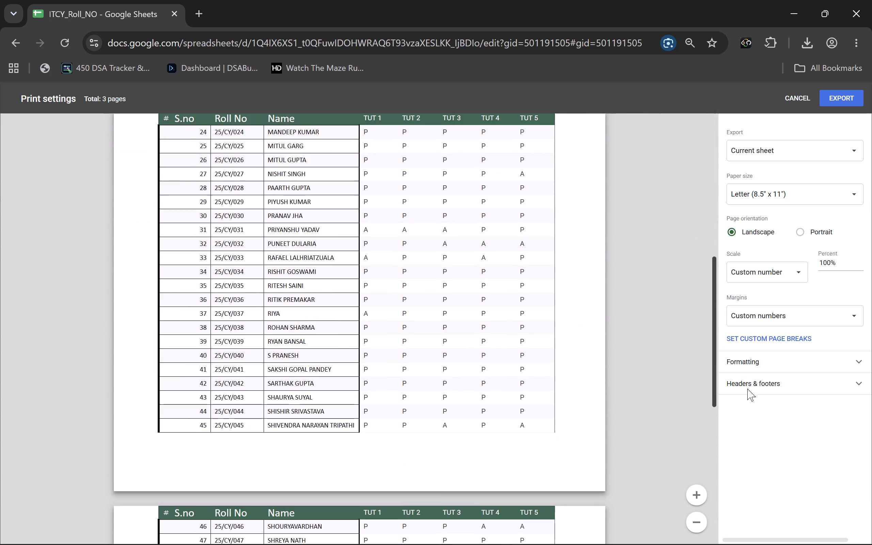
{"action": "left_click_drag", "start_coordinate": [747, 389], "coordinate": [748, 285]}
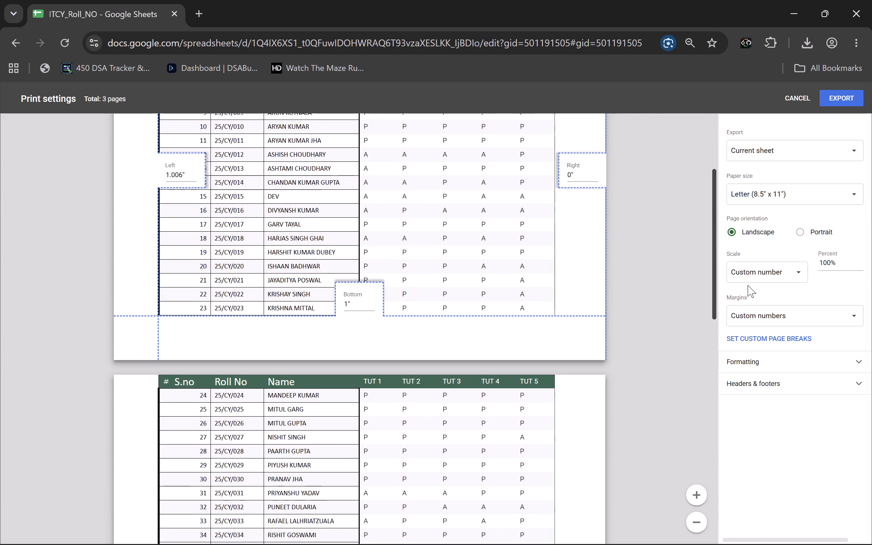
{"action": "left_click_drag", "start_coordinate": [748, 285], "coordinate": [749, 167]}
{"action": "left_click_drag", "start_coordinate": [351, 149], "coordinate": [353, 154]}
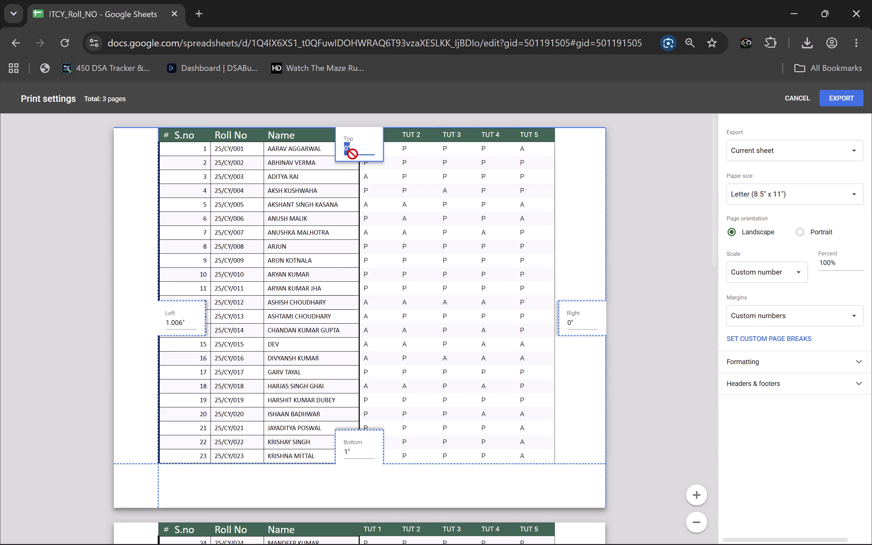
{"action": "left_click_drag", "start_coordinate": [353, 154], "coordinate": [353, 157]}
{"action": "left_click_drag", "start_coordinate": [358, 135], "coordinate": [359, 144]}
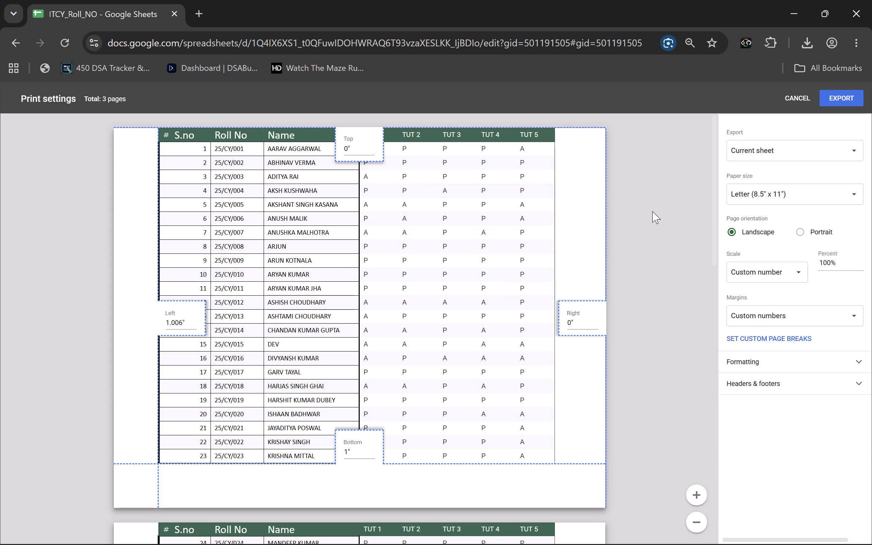
Export the current sheet as a landscape PDF with the adjusted margins.
{"action": "left_click", "coordinate": [652, 211]}
{"action": "left_click", "coordinate": [841, 93]}
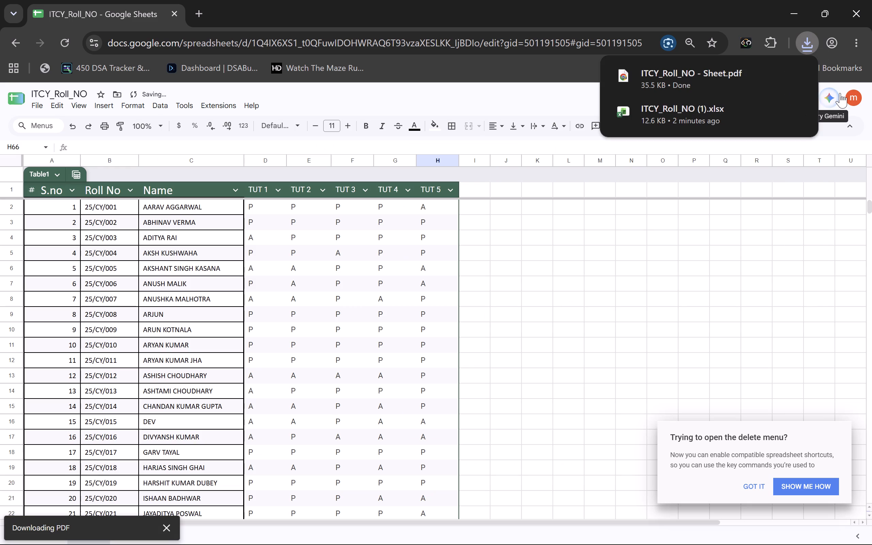
Open the downloaded ITCY_Roll_NO - Sheet.pdf in a new browser tab.
{"action": "right_click_drag", "start_coordinate": [607, 96], "coordinate": [470, 138]}
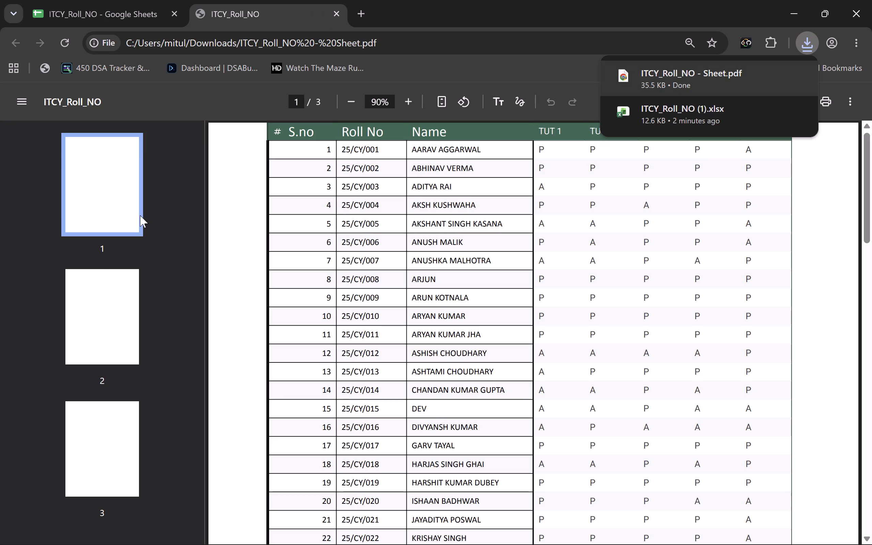